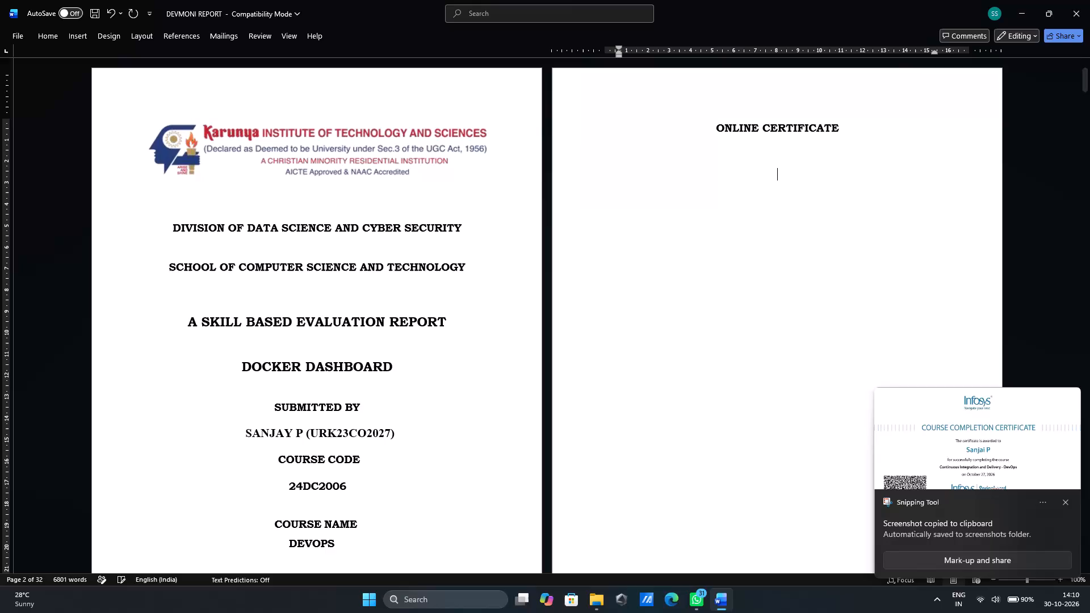
Paste the copied course completion certificate screenshot below the ONLINE CERTIFICATE heading.
{"action": "key", "text": "ctrl+v"}
Set the certificate picture's text wrapping to In Front of Text and shift it slightly left to centre it on the page.
{"action": "left_click", "coordinate": [734, 287]}
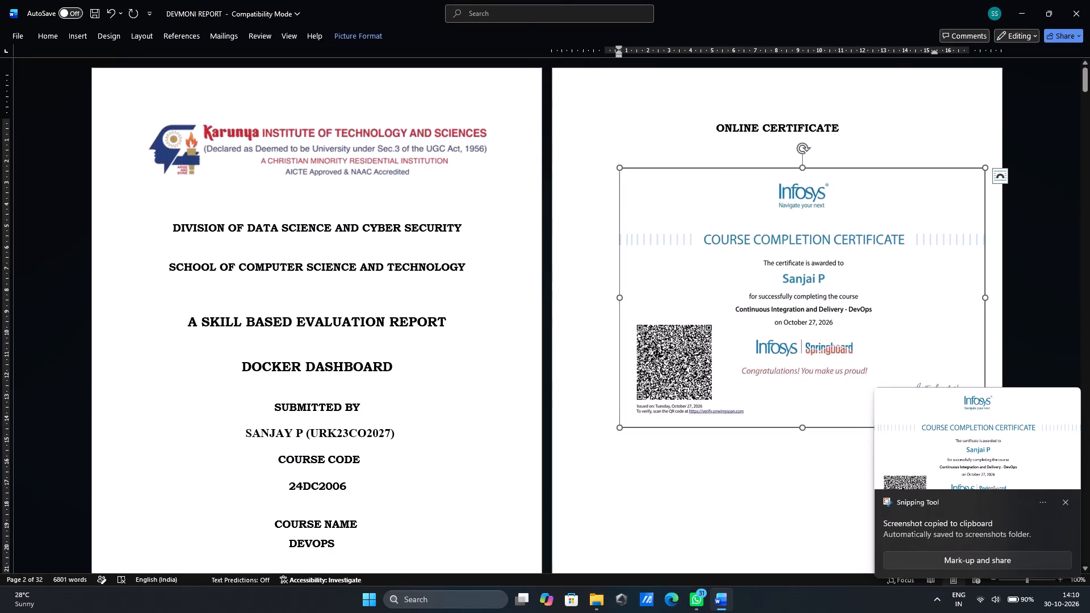
{"action": "right_click", "coordinate": [734, 287]}
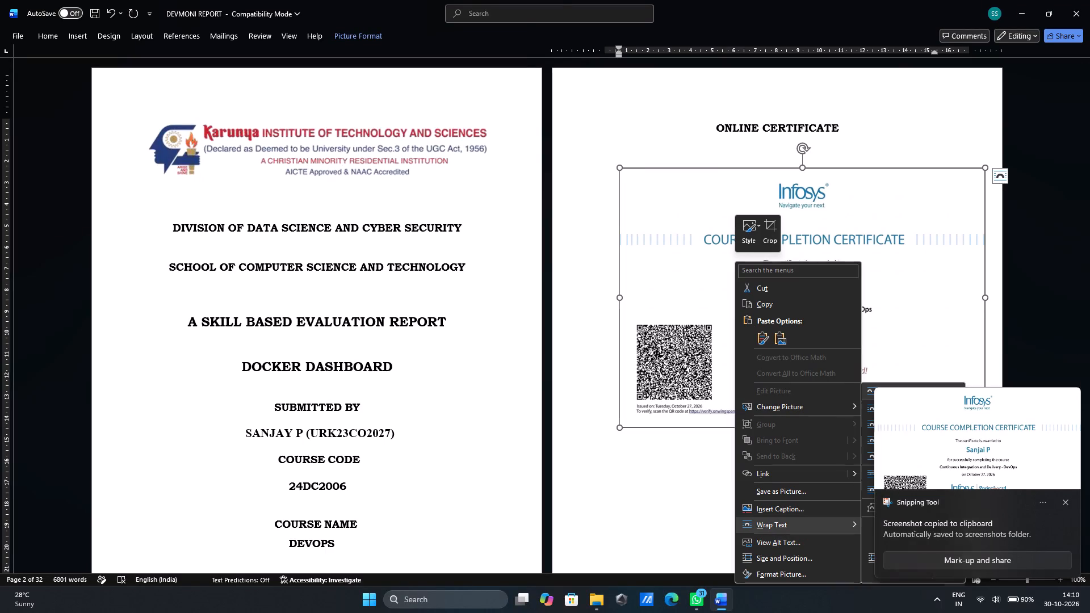
{"action": "left_click", "coordinate": [890, 493]}
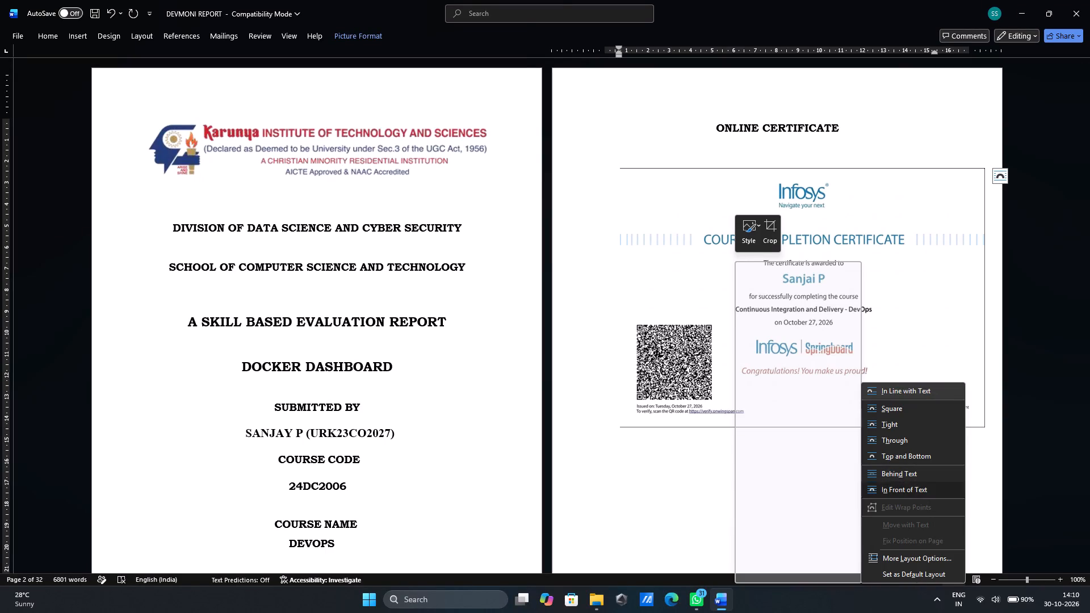
{"action": "left_click_drag", "start_coordinate": [762, 328], "coordinate": [746, 333]}
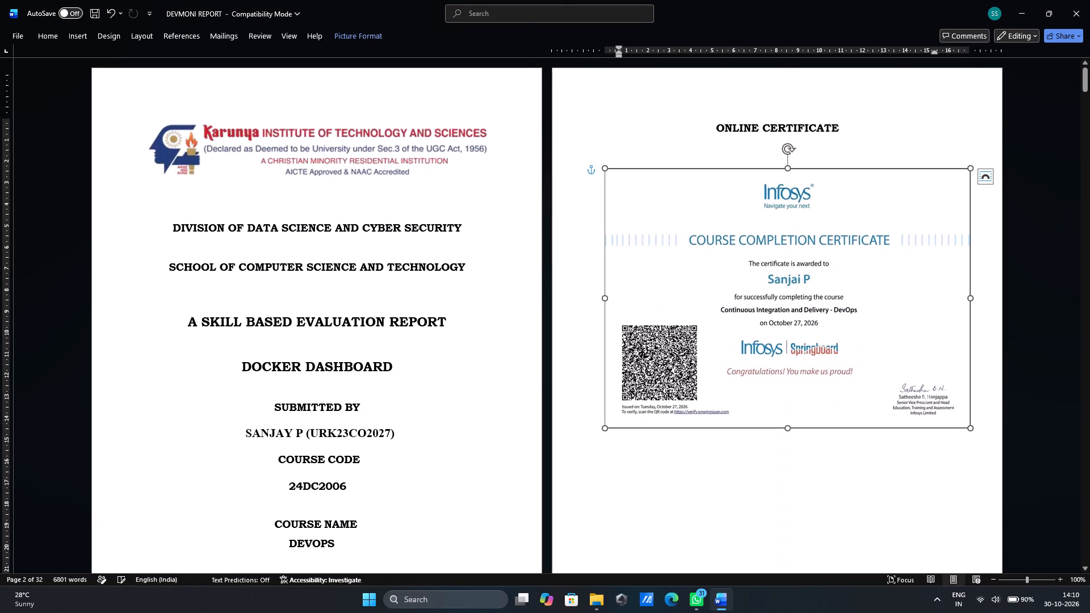
{"action": "left_click", "coordinate": [458, 434]}
Save a copy of the report as a PDF in Downloads, using the student's name from the cover page as file name.
{"action": "scroll", "coordinate": [458, 434], "scroll_direction": "down", "scroll_amount": 1}
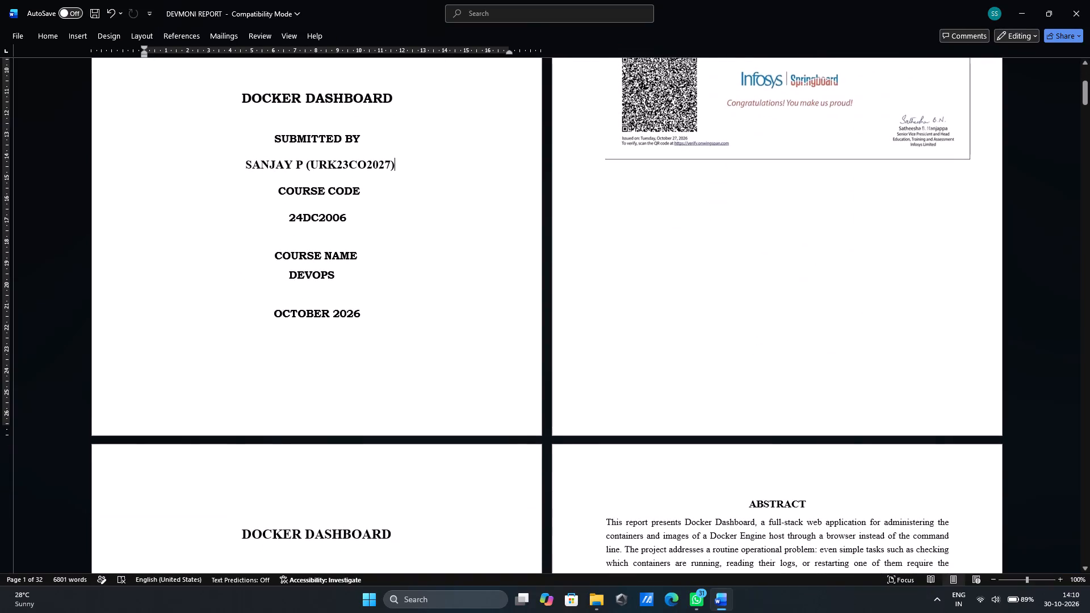
{"action": "left_click", "coordinate": [7, 32]}
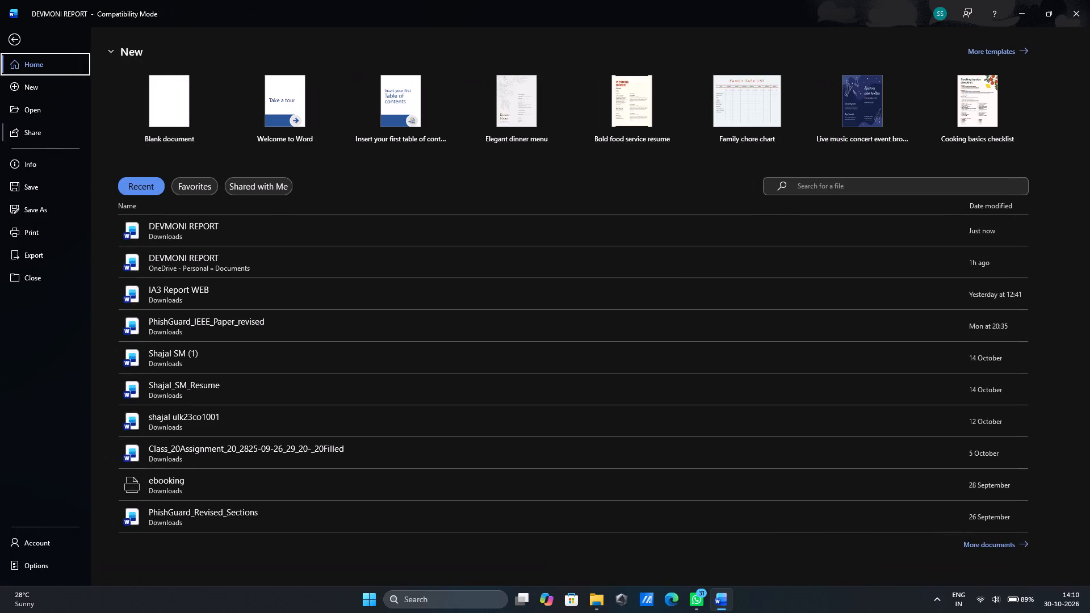
{"action": "left_click", "coordinate": [36, 211]}
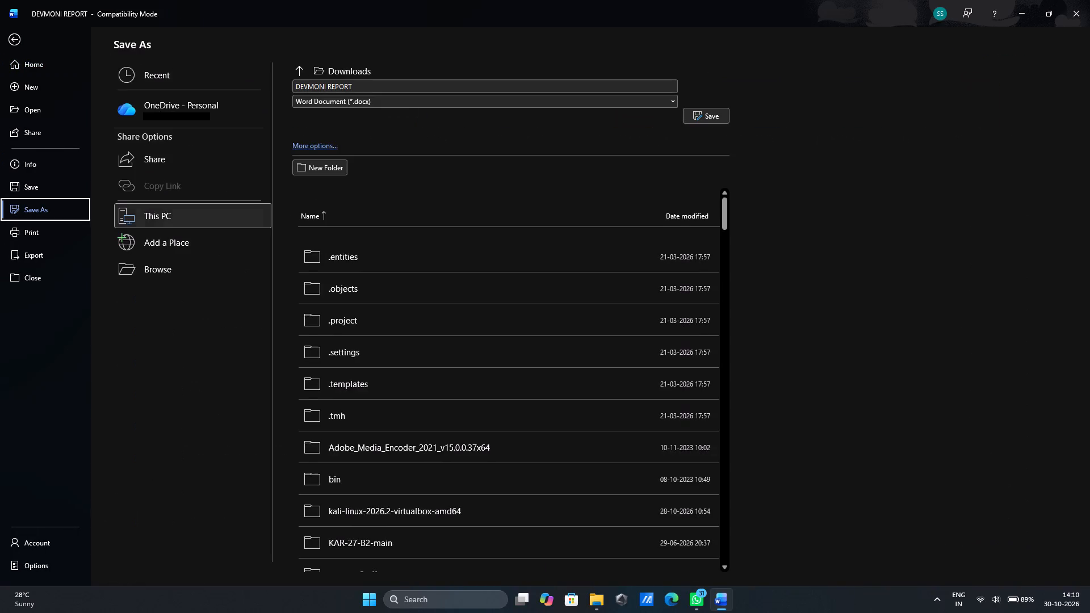
{"action": "left_click", "coordinate": [164, 272]}
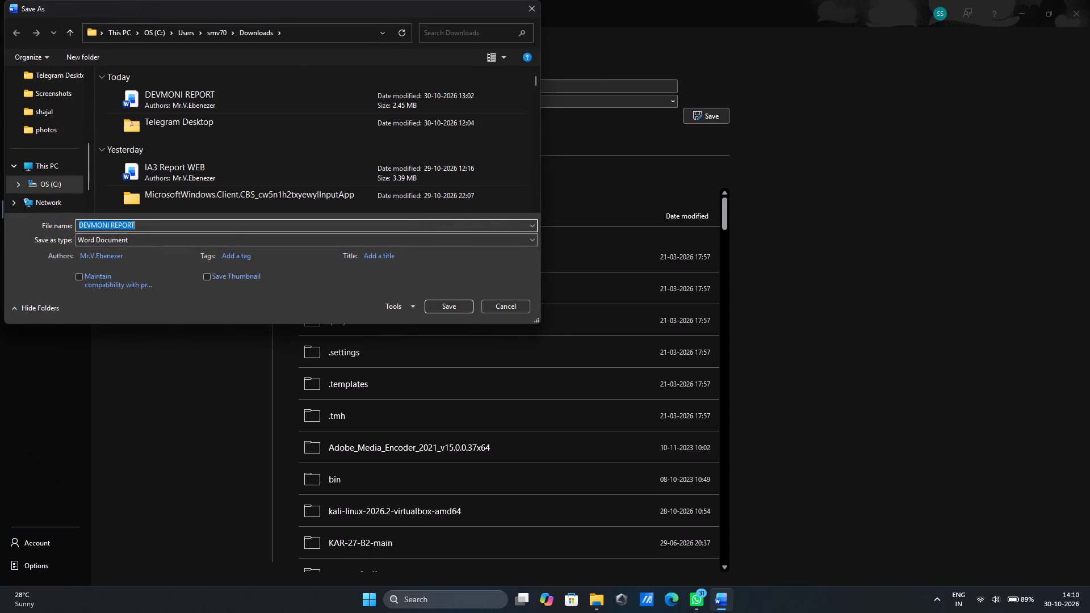
{"action": "left_click", "coordinate": [136, 241]}
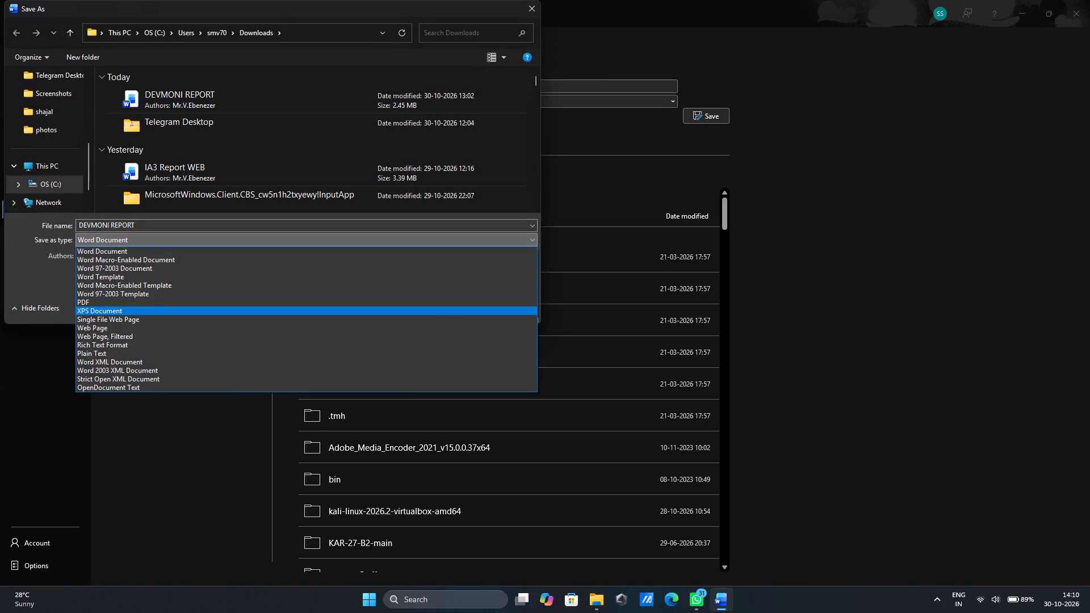
{"action": "left_click", "coordinate": [115, 301]}
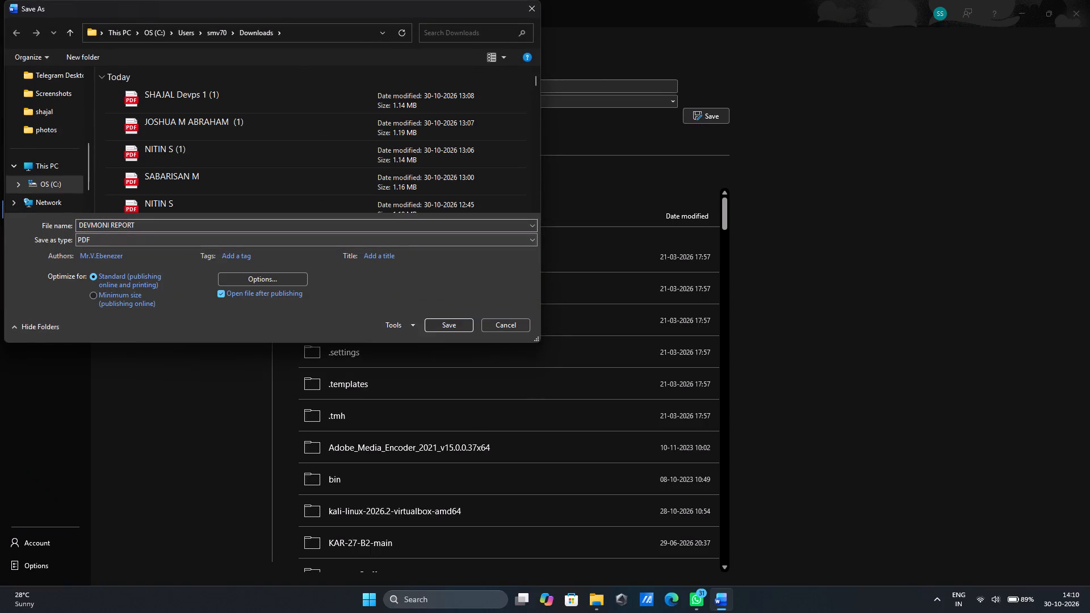
{"action": "left_click", "coordinate": [148, 225]}
{"action": "key", "text": "BackSpace"}
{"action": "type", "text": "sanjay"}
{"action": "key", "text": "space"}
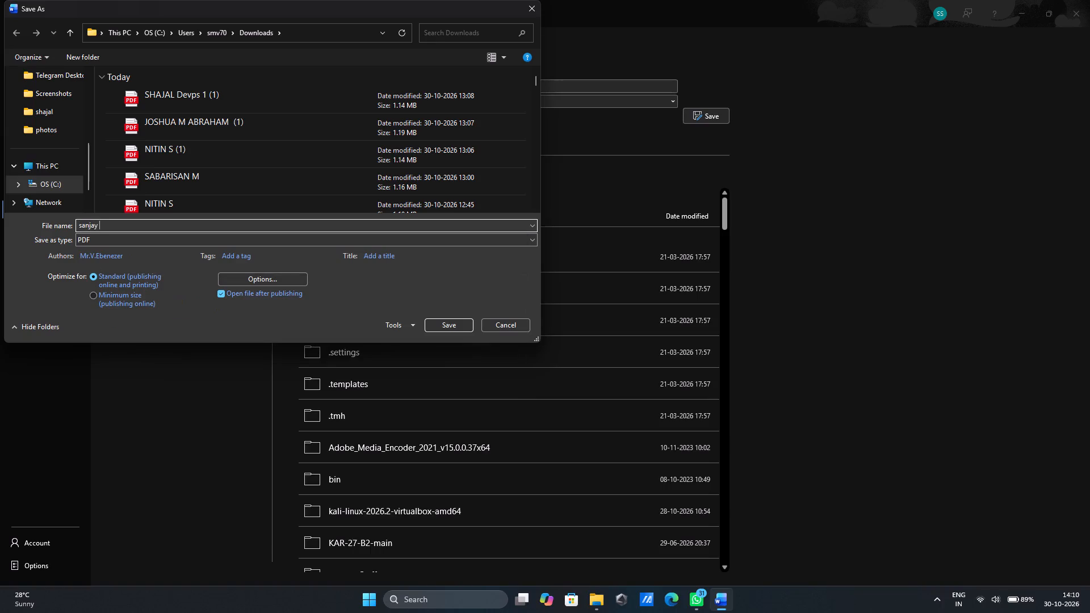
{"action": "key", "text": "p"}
{"action": "scroll", "coordinate": [65, 119], "scroll_direction": "up", "scroll_amount": 7}
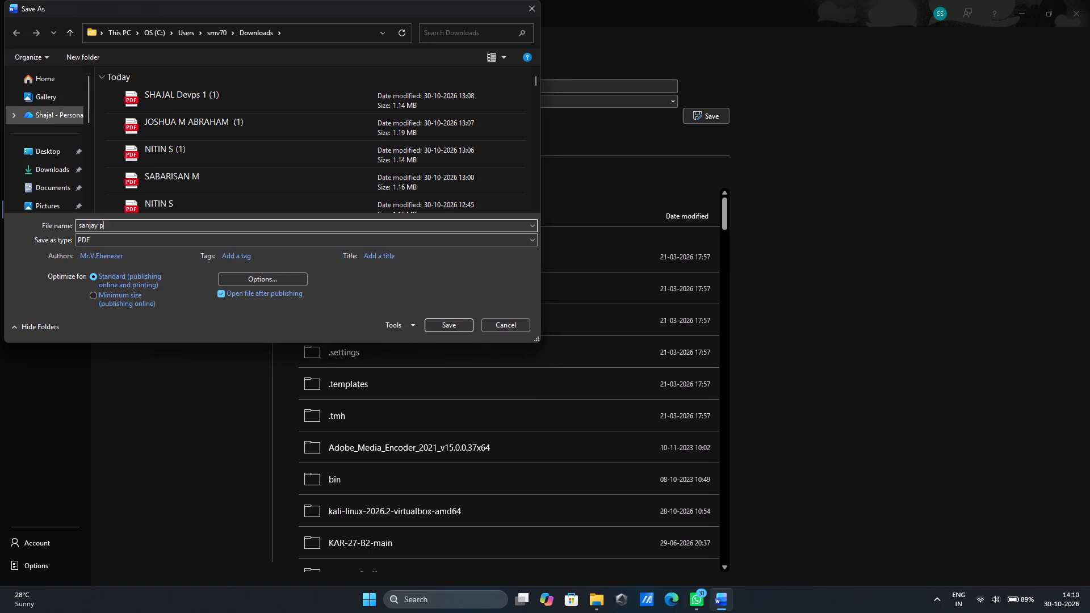
{"action": "left_click", "coordinate": [59, 169]}
{"action": "left_click", "coordinate": [432, 325]}
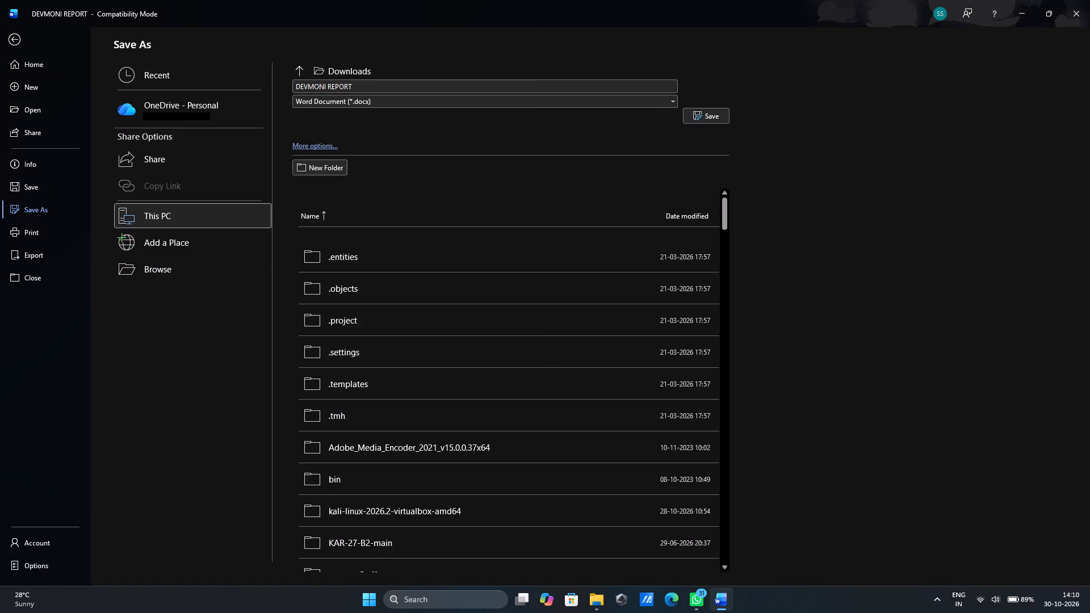
Review the exported PDF from the cover page through to the evaluation sheet and close it.
{"action": "scroll", "coordinate": [432, 325], "scroll_direction": "down", "scroll_amount": 12}
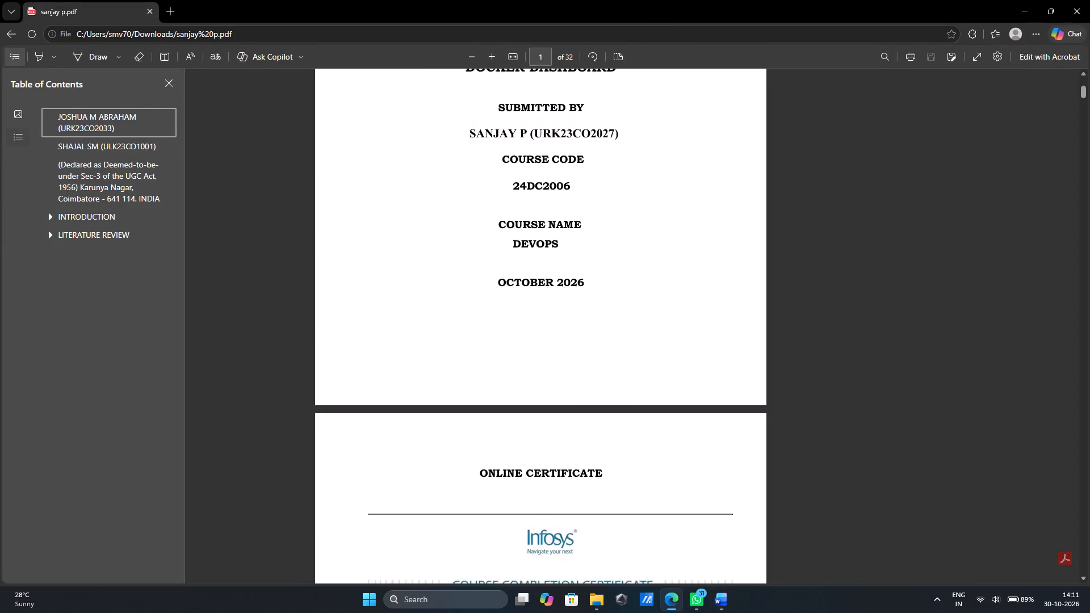
{"action": "scroll", "coordinate": [432, 325], "scroll_direction": "down", "scroll_amount": 20}
{"action": "scroll", "coordinate": [432, 325], "scroll_direction": "down", "scroll_amount": 20}
{"action": "scroll", "coordinate": [432, 325], "scroll_direction": "down", "scroll_amount": 6}
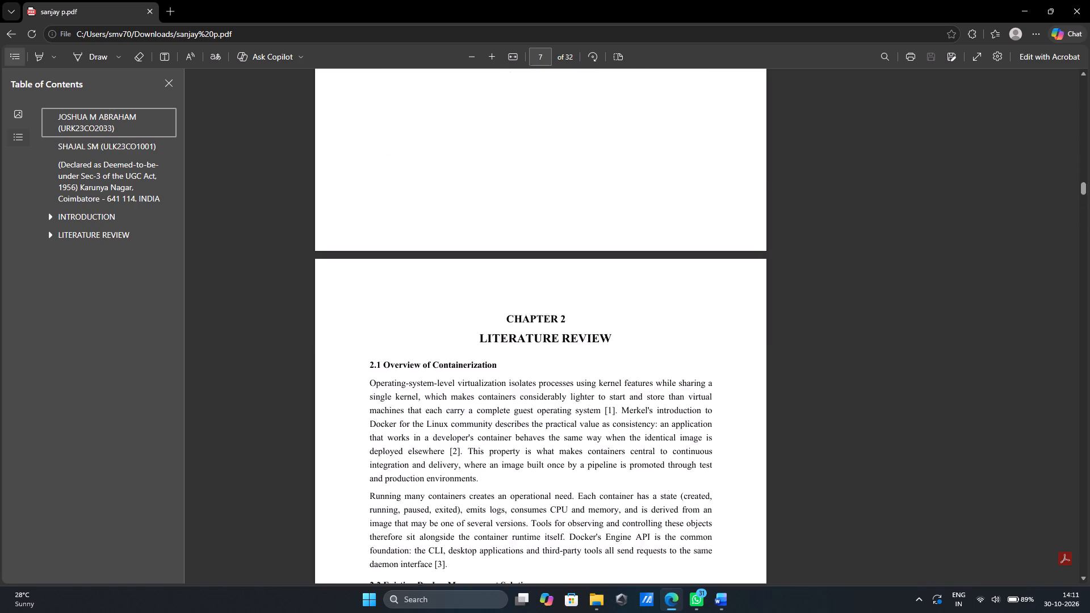
{"action": "scroll", "coordinate": [432, 325], "scroll_direction": "down", "scroll_amount": 11}
{"action": "scroll", "coordinate": [432, 325], "scroll_direction": "down", "scroll_amount": 14}
{"action": "scroll", "coordinate": [432, 325], "scroll_direction": "down", "scroll_amount": 13}
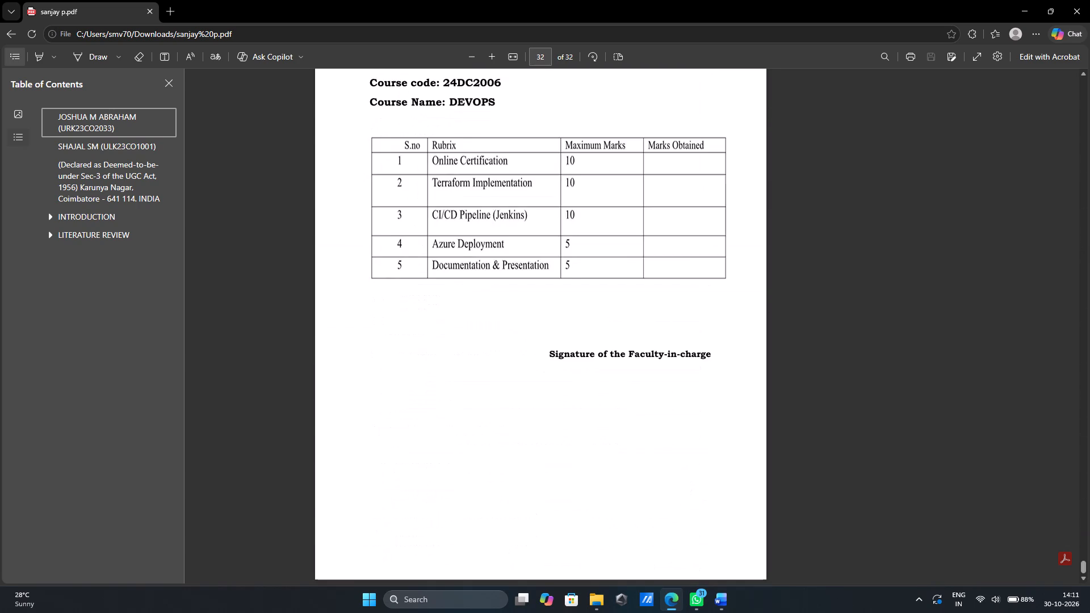
{"action": "scroll", "coordinate": [432, 325], "scroll_direction": "up", "scroll_amount": 2}
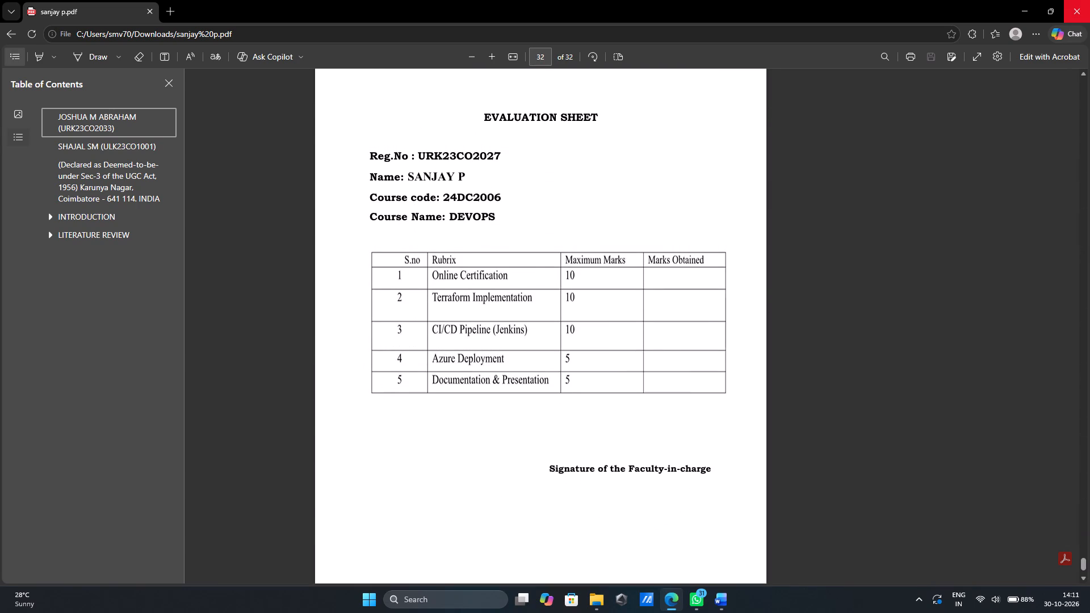
{"action": "left_click", "coordinate": [1082, 2]}
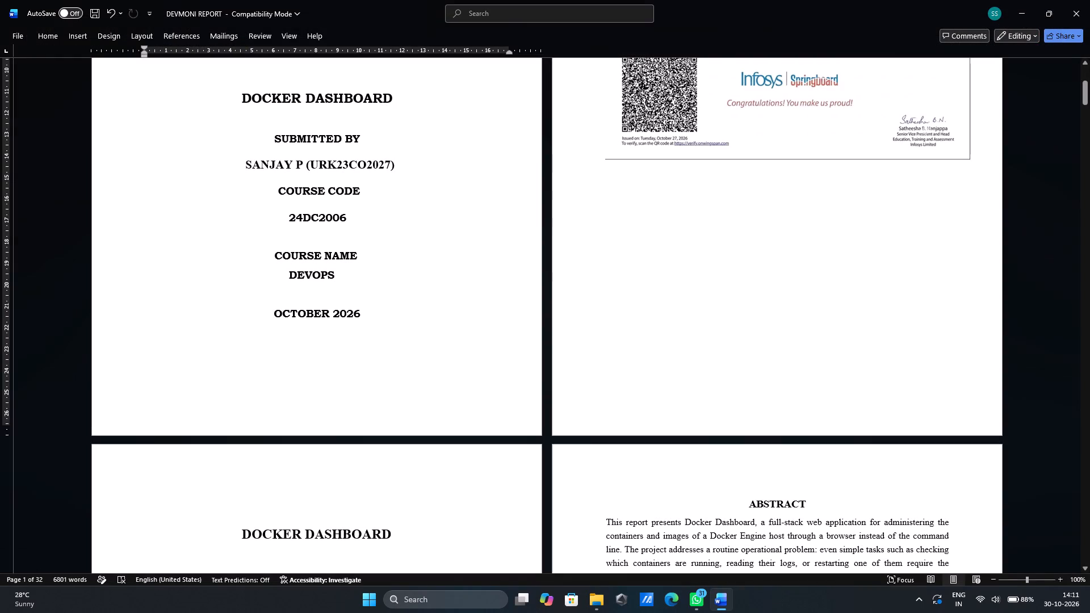
Close the DEVMONI REPORT document.
{"action": "left_click", "coordinate": [1064, 22]}
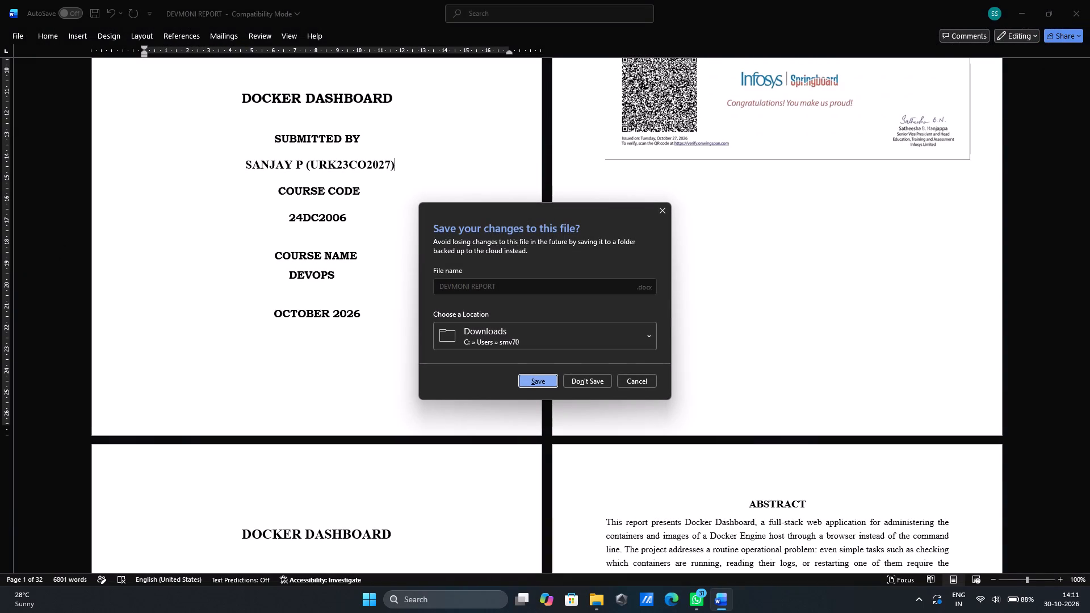
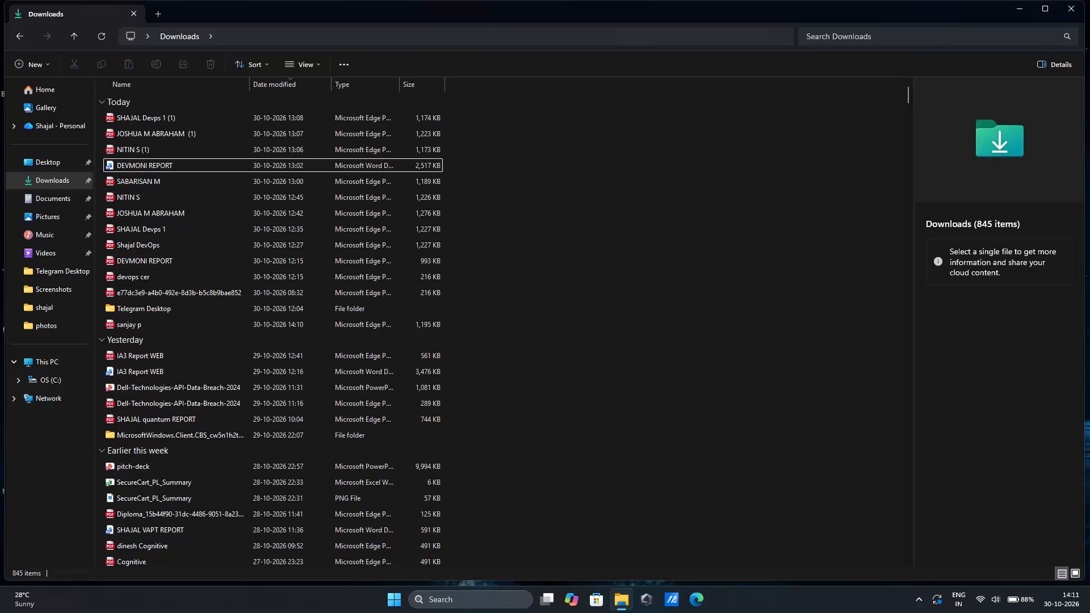
Close the Downloads folder window.
{"action": "left_click", "coordinate": [1081, 7]}
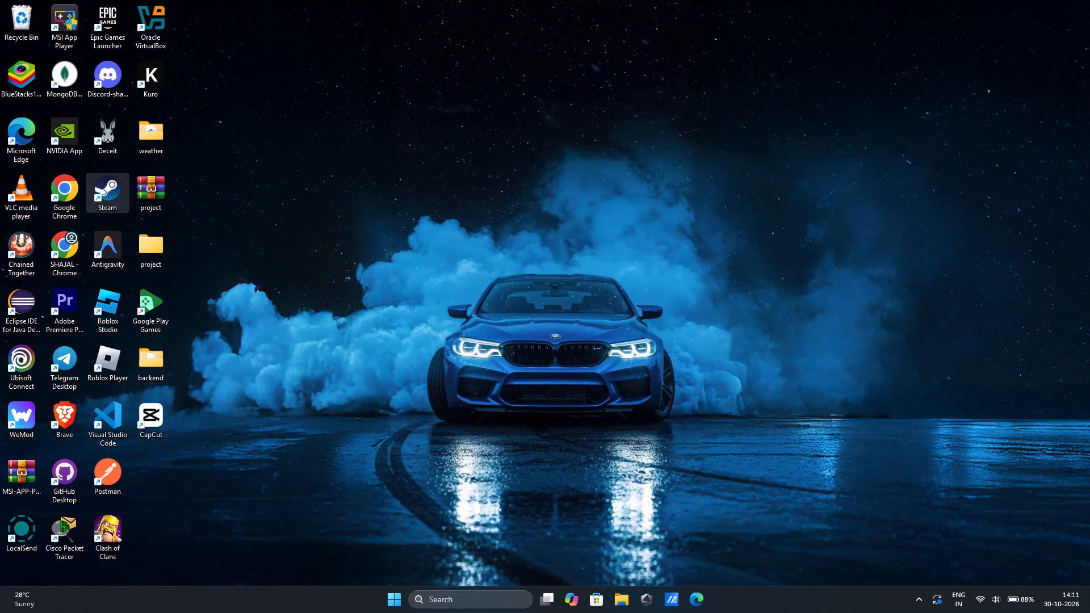
Switch to Chrome with the school profile and open the 23DC2037-Cognitive Computing class in Google Classroom.
{"action": "double_click", "coordinate": [68, 193]}
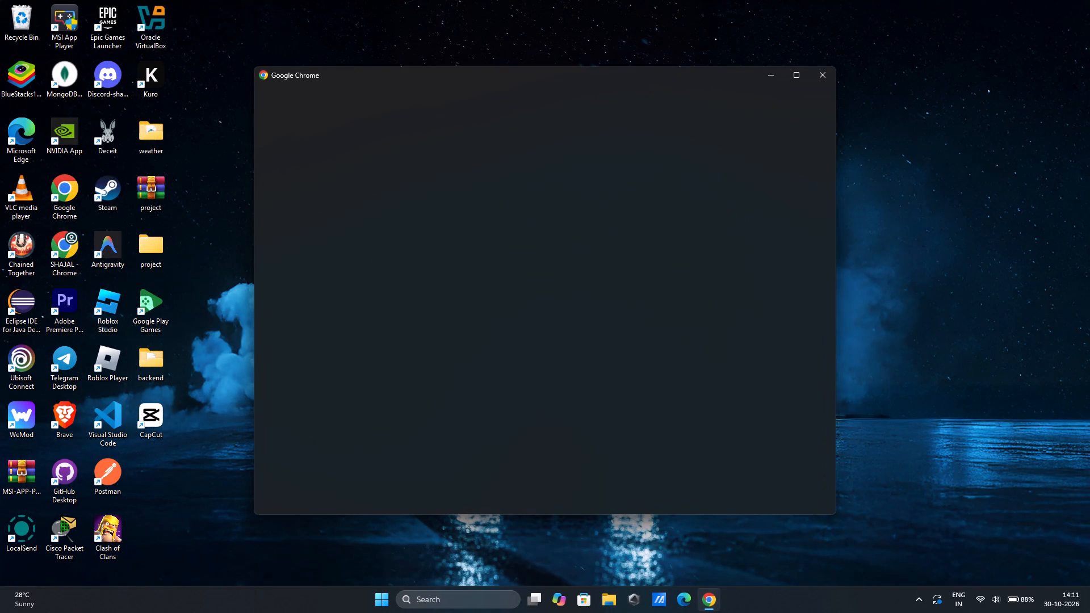
{"action": "left_click", "coordinate": [691, 249]}
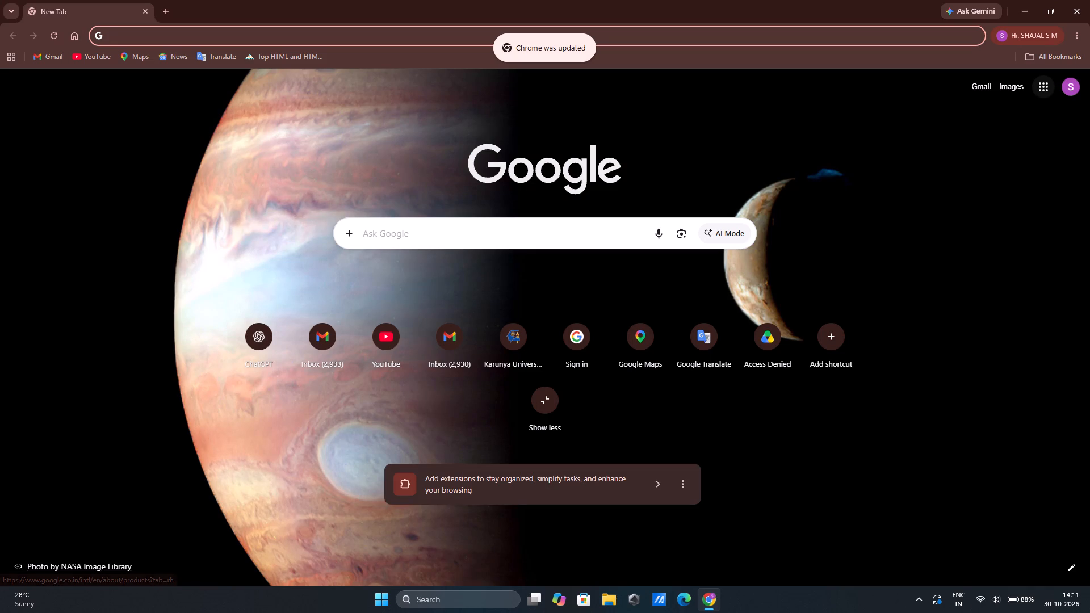
{"action": "left_click", "coordinate": [1042, 85]}
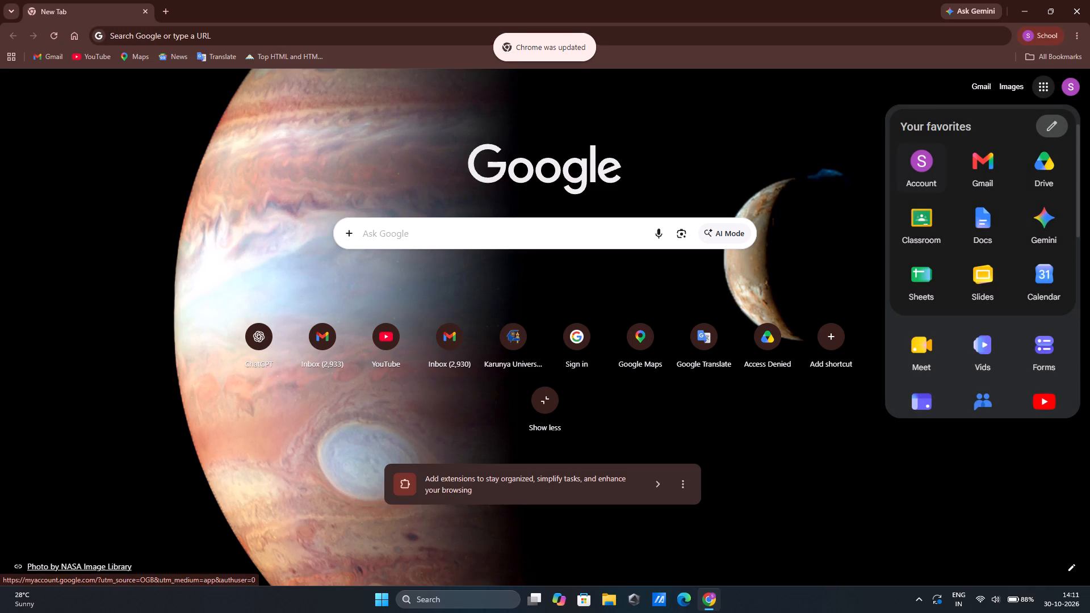
{"action": "left_click", "coordinate": [927, 229]}
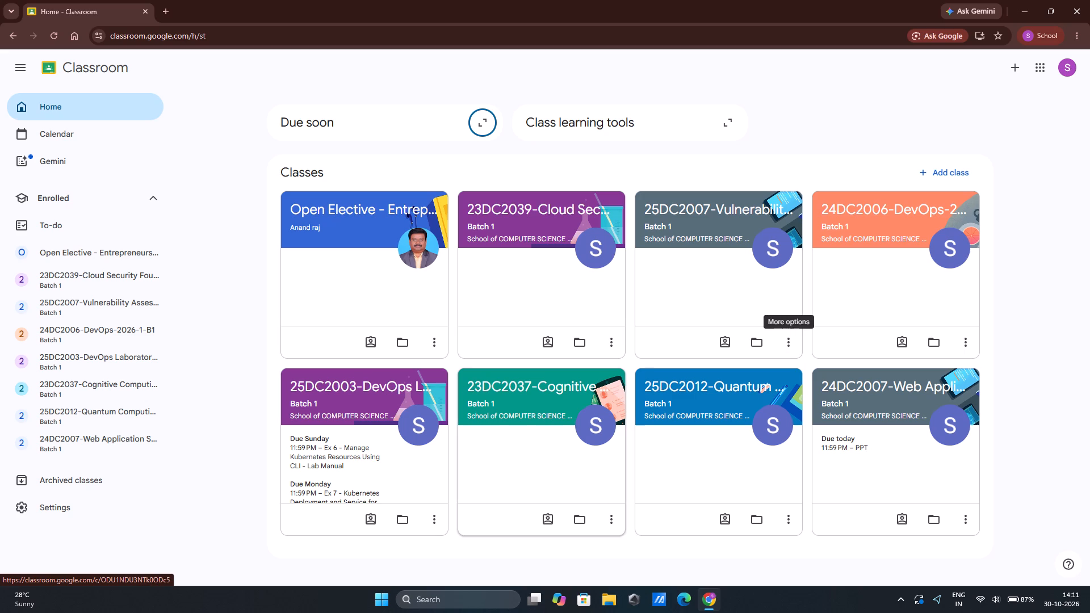
{"action": "left_click", "coordinate": [569, 377]}
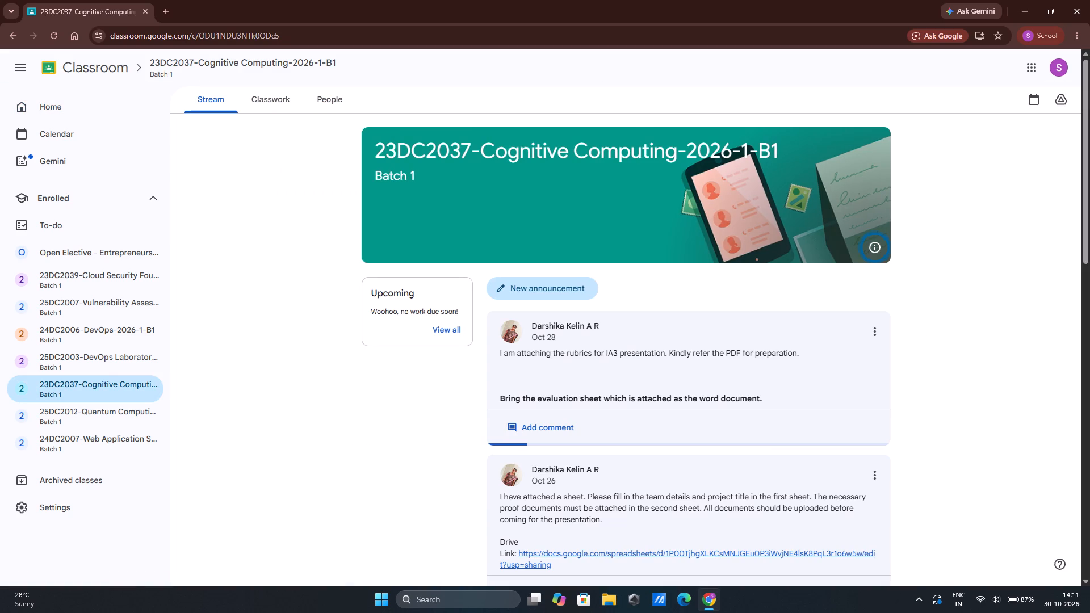
Look through the class stream, open the Micro Project-Evaluation Sheet attached to the Oct 28 rubrics announcement, and examine its fields and evaluation criteria.
{"action": "scroll", "coordinate": [569, 377], "scroll_direction": "down", "scroll_amount": 20}
{"action": "scroll", "coordinate": [569, 377], "scroll_direction": "down", "scroll_amount": 7}
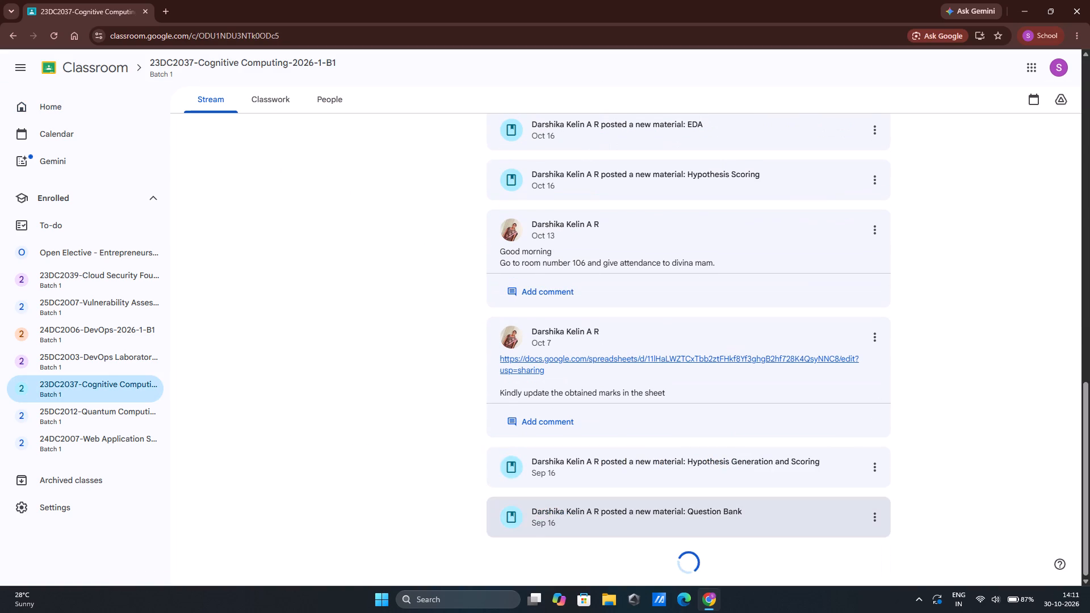
{"action": "scroll", "coordinate": [768, 463], "scroll_direction": "down", "scroll_amount": 14}
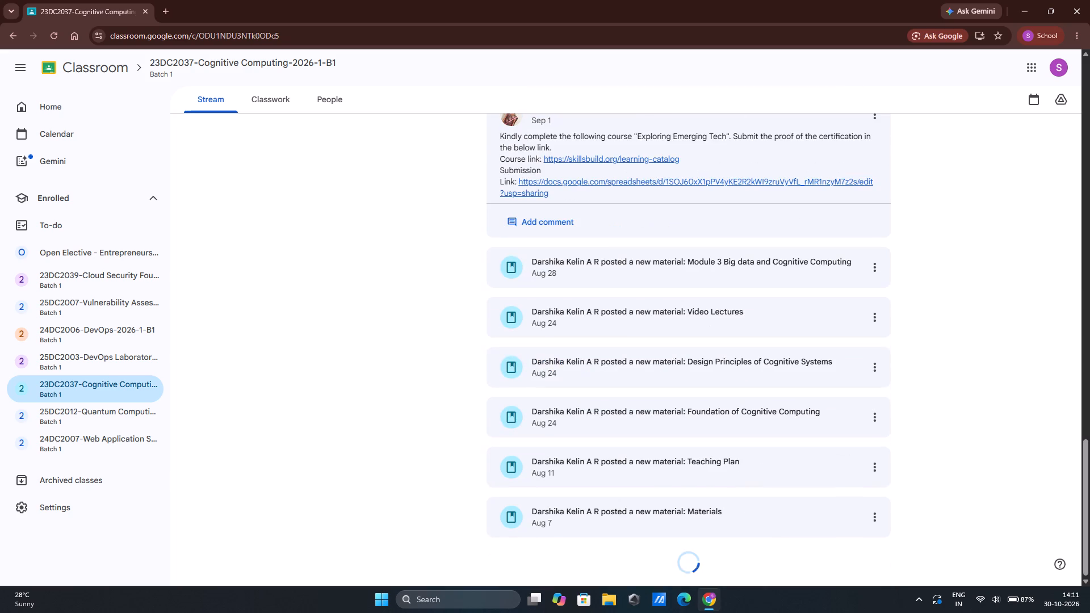
{"action": "scroll", "coordinate": [768, 463], "scroll_direction": "up", "scroll_amount": 20}
{"action": "scroll", "coordinate": [768, 463], "scroll_direction": "up", "scroll_amount": 7}
{"action": "scroll", "coordinate": [768, 463], "scroll_direction": "down", "scroll_amount": 1}
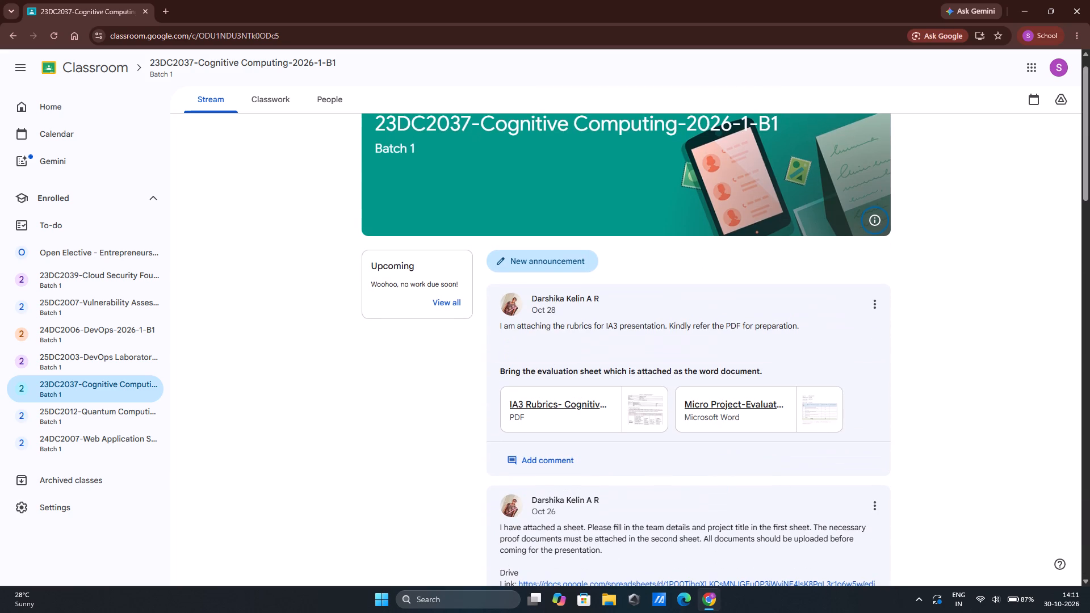
{"action": "left_click", "coordinate": [730, 403]}
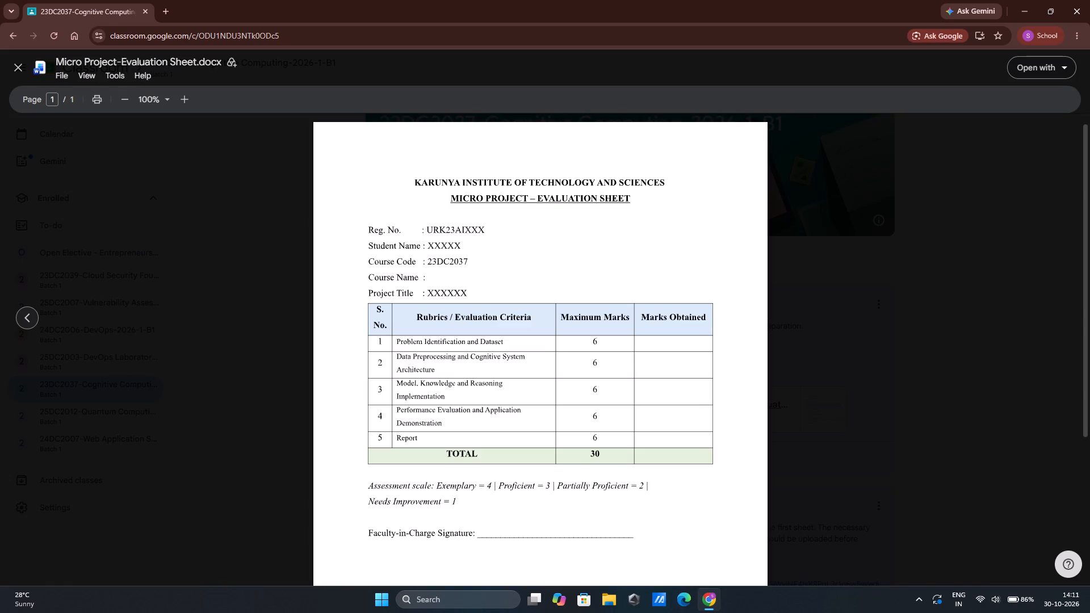
{"action": "scroll", "coordinate": [608, 397], "scroll_direction": "down", "scroll_amount": 1}
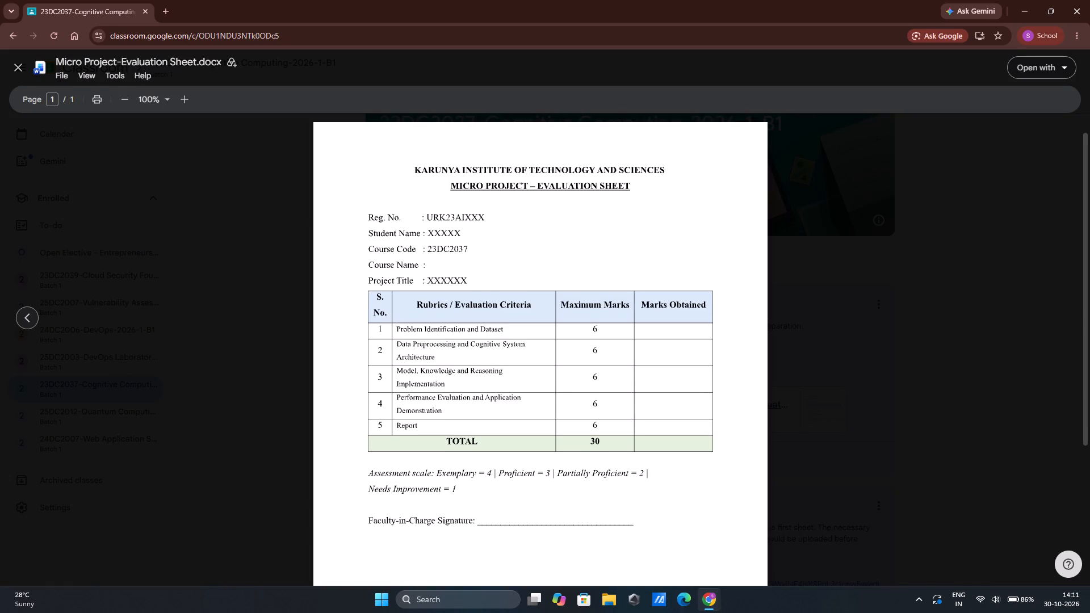
{"action": "scroll", "coordinate": [608, 397], "scroll_direction": "down", "scroll_amount": 1}
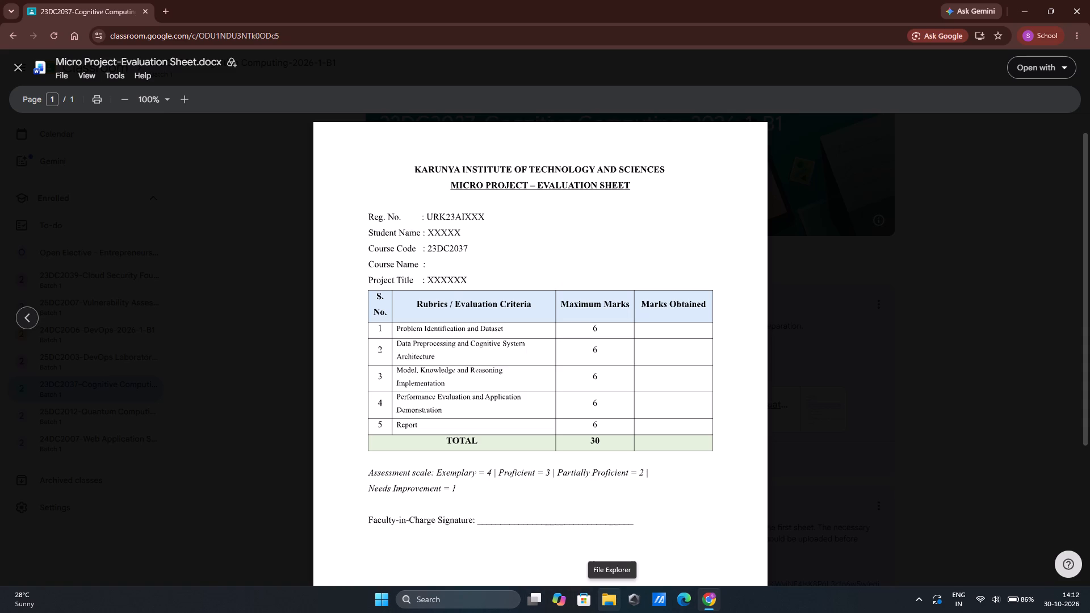
Search the computer for WhatsApp to switch to it.
{"action": "left_click", "coordinate": [439, 599]}
{"action": "key", "text": "w"}
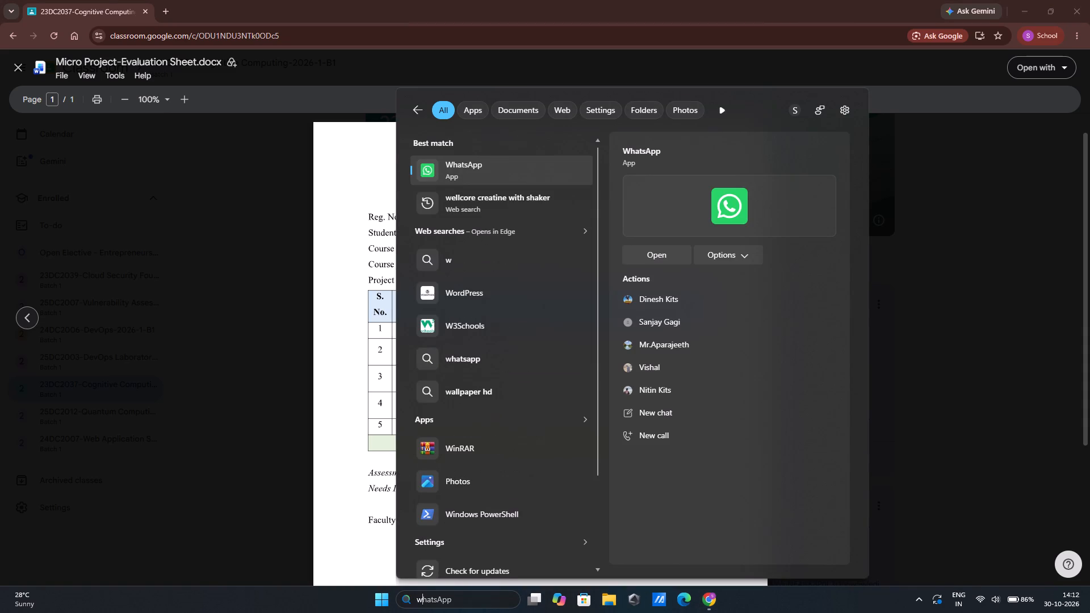
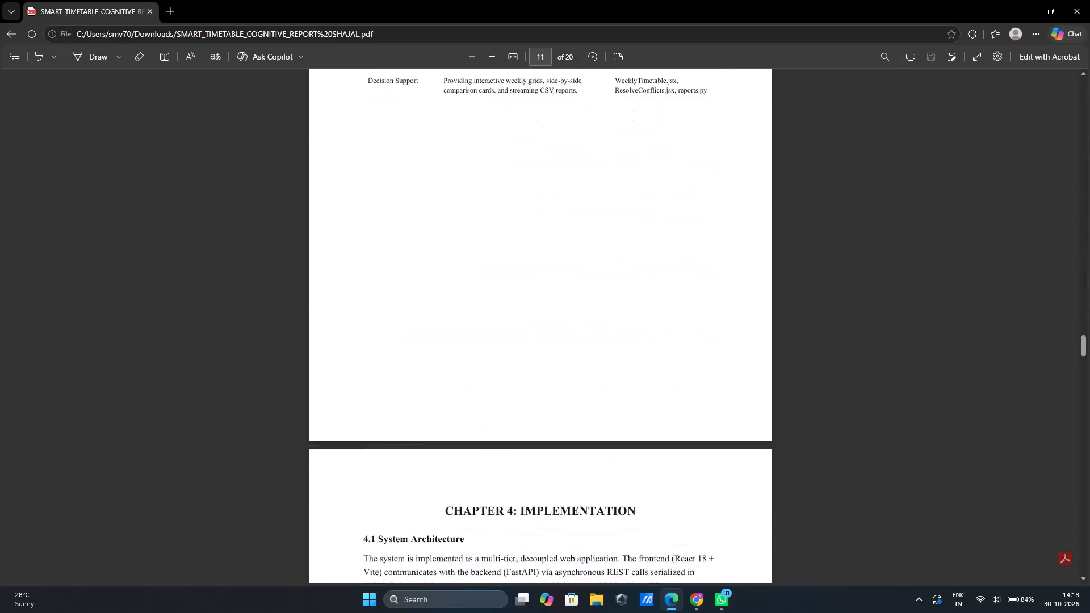
Switch to Chrome and save the print version of the Micro Project-Evaluation Sheet as a PDF in the Downloads folder.
{"action": "scroll", "coordinate": [532, 175], "scroll_direction": "up", "scroll_amount": 1}
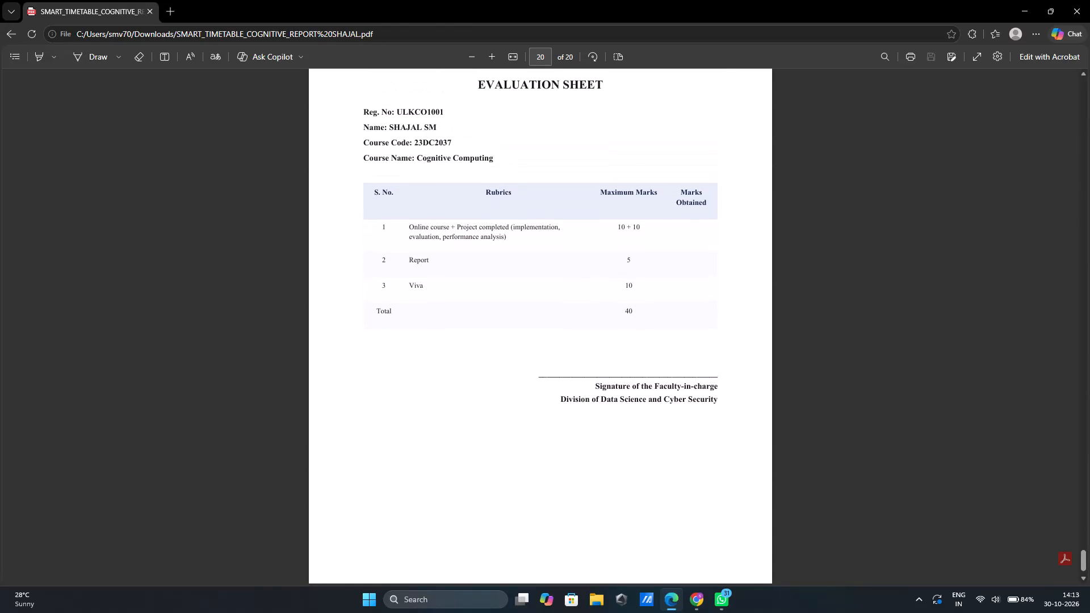
{"action": "left_click", "coordinate": [691, 594]}
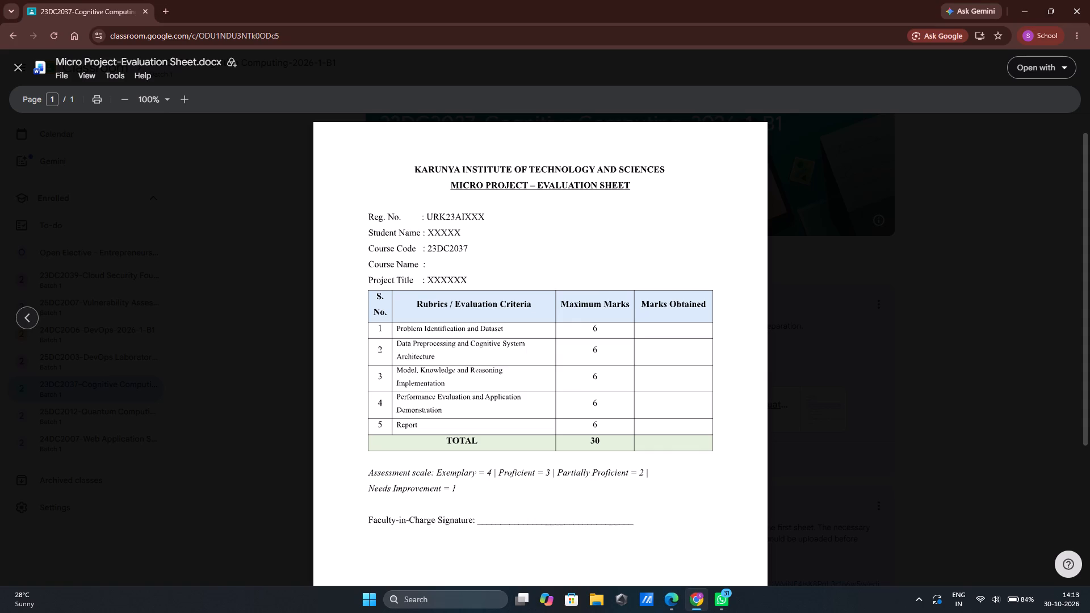
{"action": "left_click", "coordinate": [62, 77]}
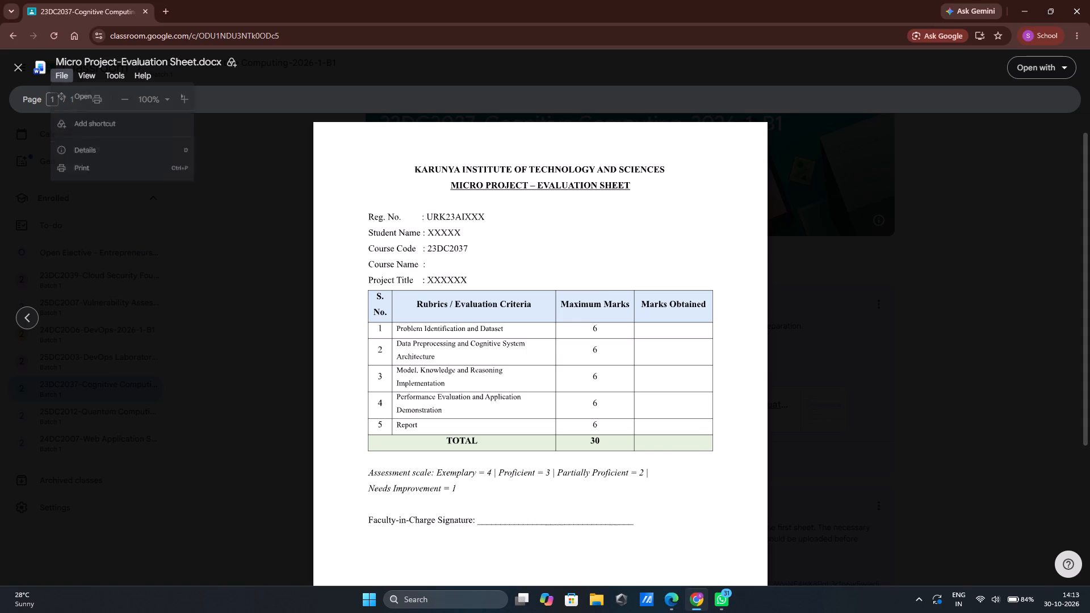
{"action": "left_click", "coordinate": [100, 177]}
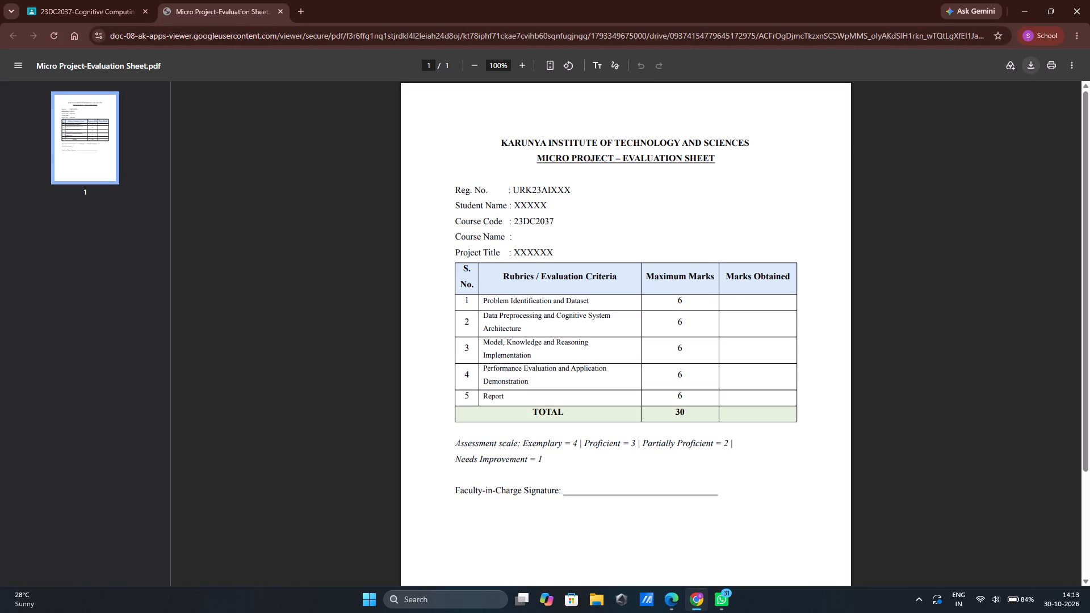
{"action": "left_click", "coordinate": [1029, 66]}
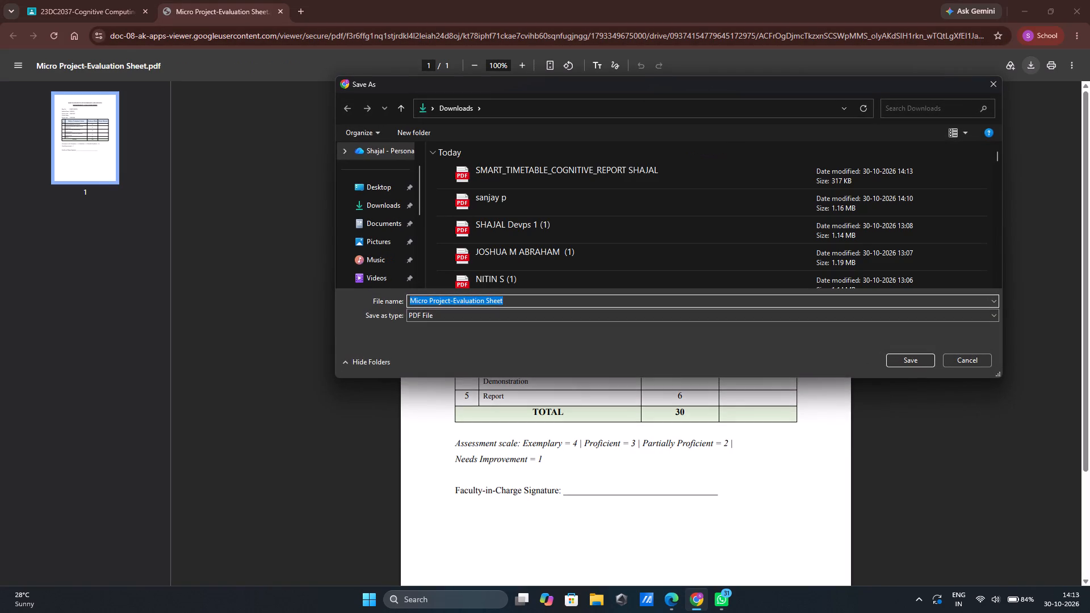
{"action": "left_click", "coordinate": [393, 202]}
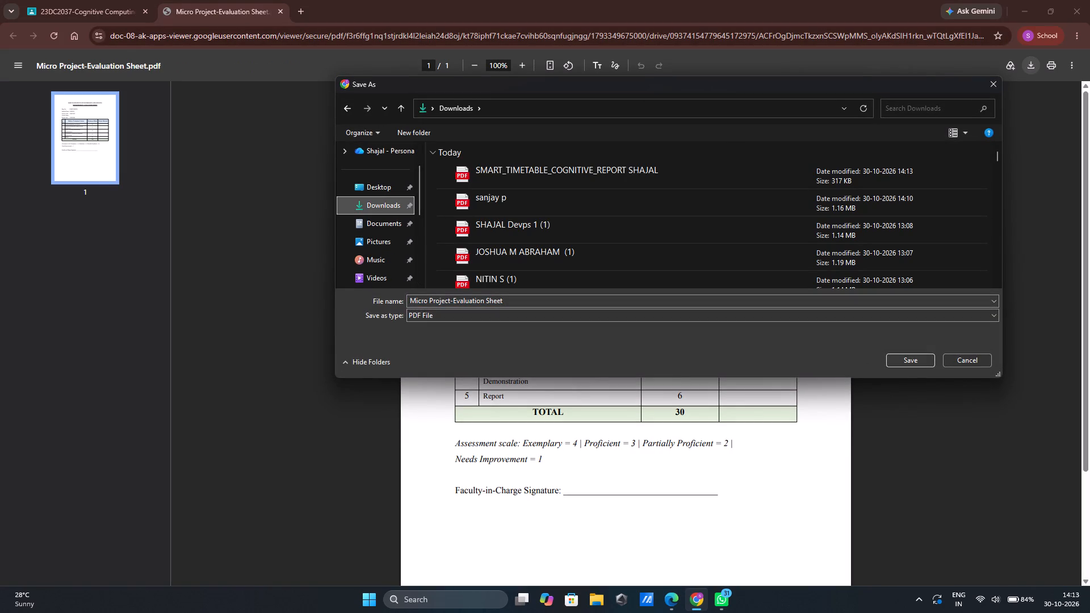
{"action": "left_click", "coordinate": [907, 357]}
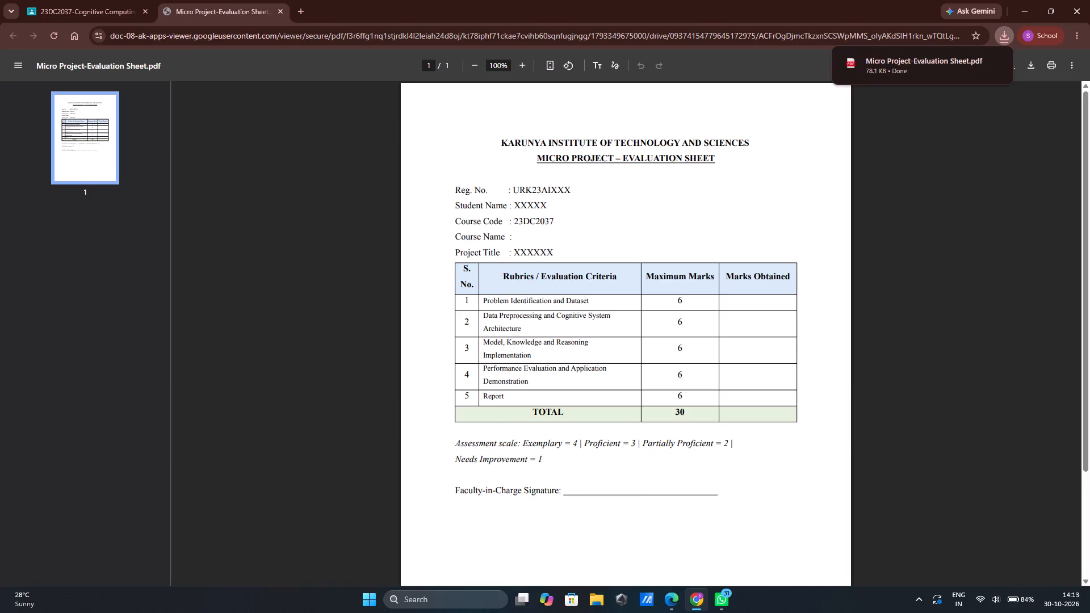
Search the web for "page remove in pdf" in a new tab and open iLovePDF's page removal tool.
{"action": "left_click", "coordinate": [300, 11]}
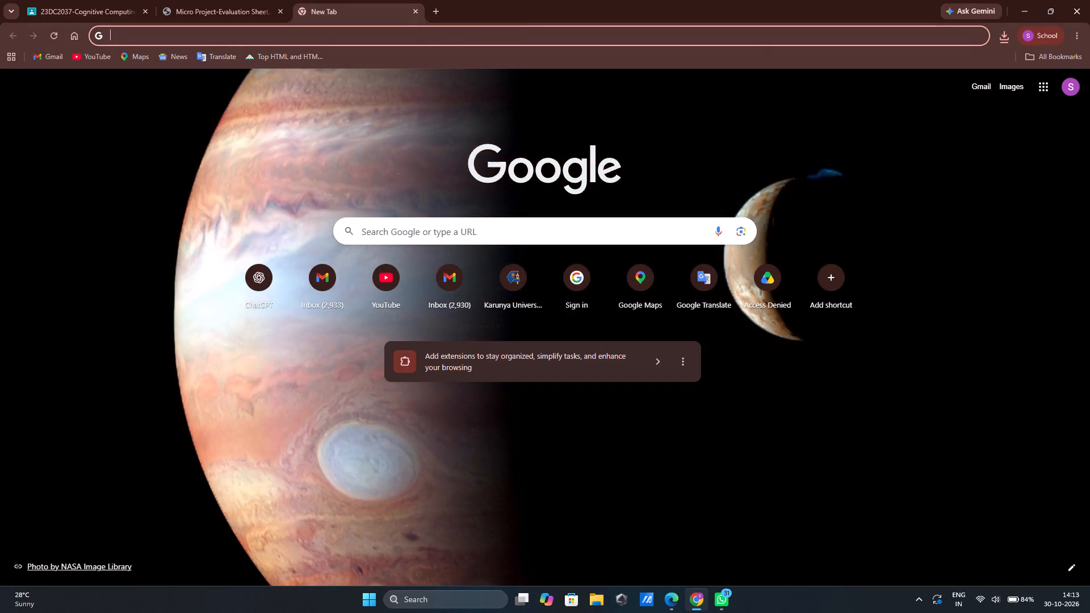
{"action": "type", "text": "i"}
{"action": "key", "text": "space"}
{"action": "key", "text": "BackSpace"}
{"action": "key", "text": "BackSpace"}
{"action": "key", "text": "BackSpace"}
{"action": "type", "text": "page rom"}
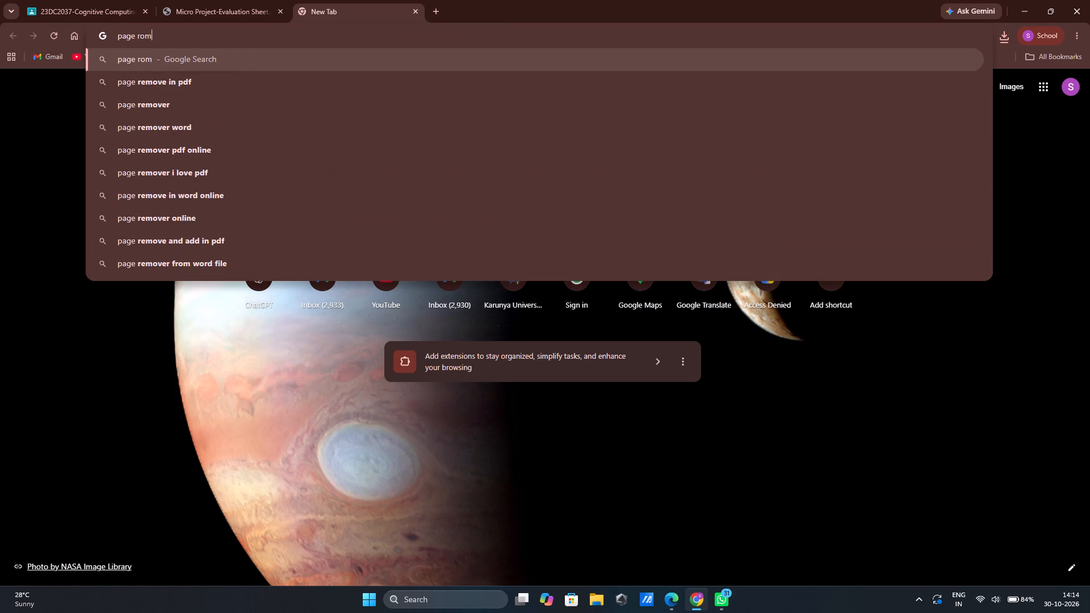
{"action": "left_click", "coordinate": [296, 84]}
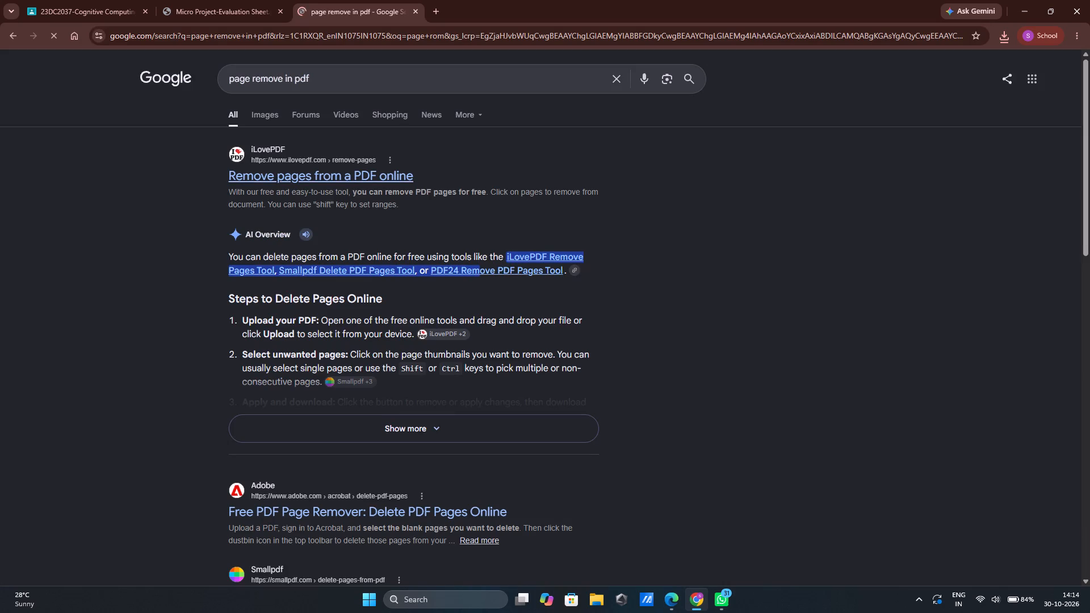
{"action": "left_click", "coordinate": [322, 177]}
Upload the original SMART_TIMETABLE_COGNITIVE_REPORT PDF, remove page 20, and download the shortened file.
{"action": "left_click", "coordinate": [513, 211]}
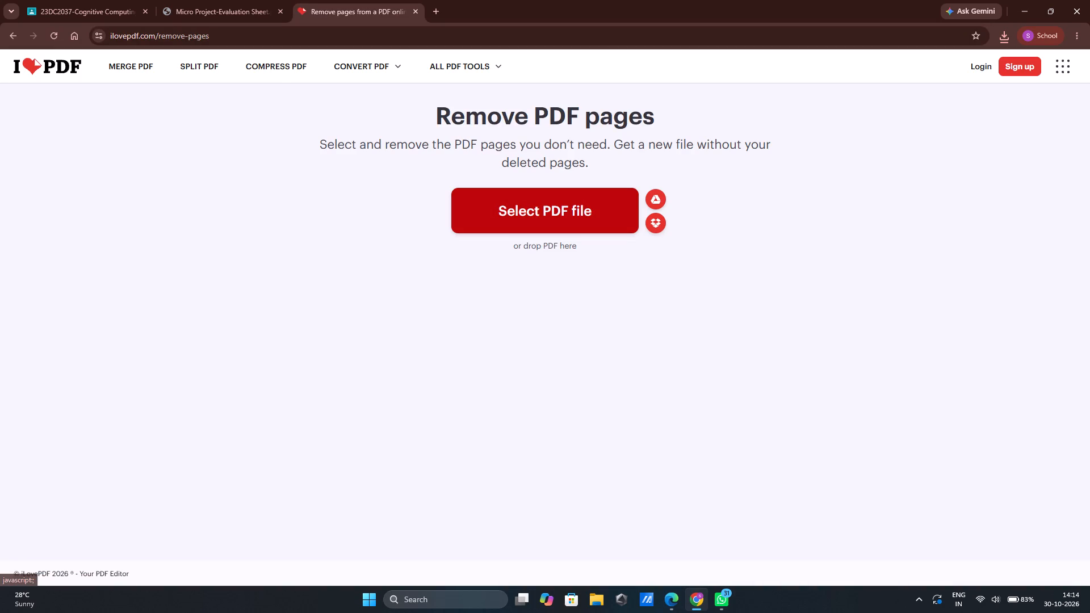
{"action": "left_click", "coordinate": [518, 210]}
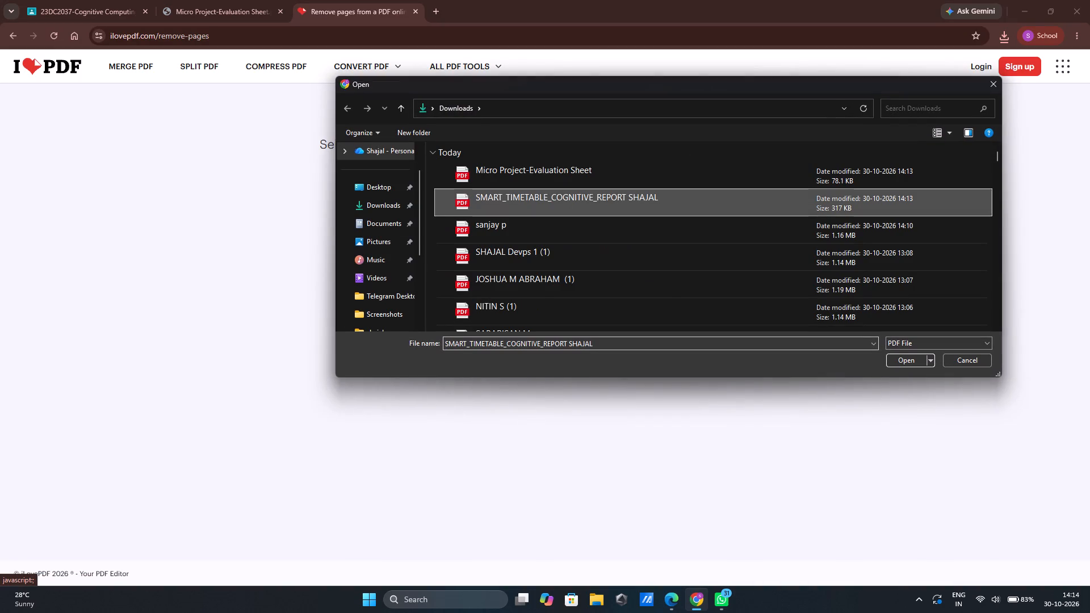
{"action": "left_click", "coordinate": [899, 355]}
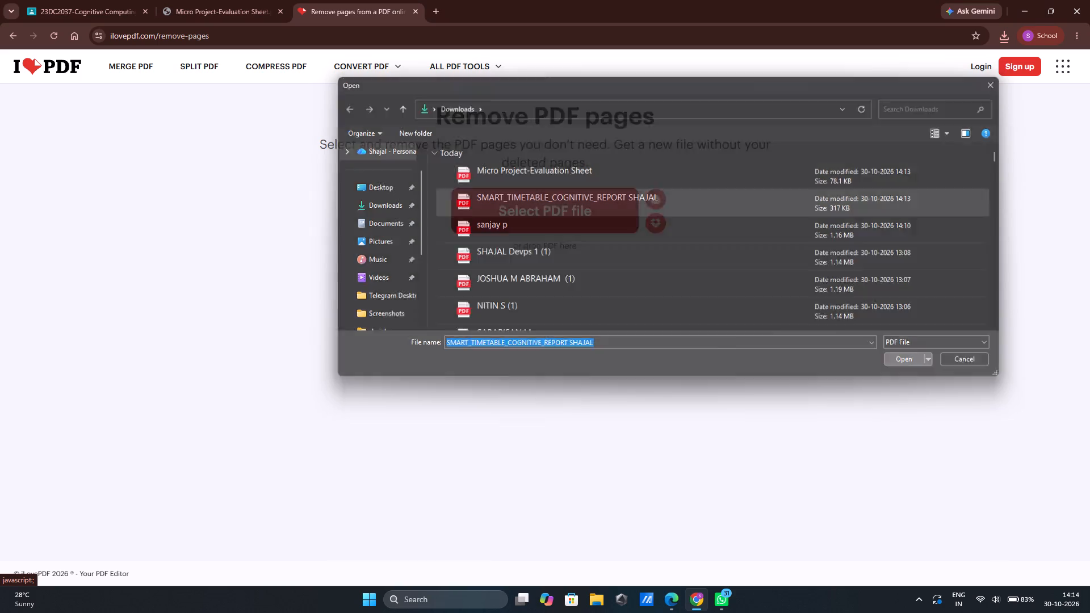
{"action": "scroll", "coordinate": [494, 397], "scroll_direction": "down", "scroll_amount": 12}
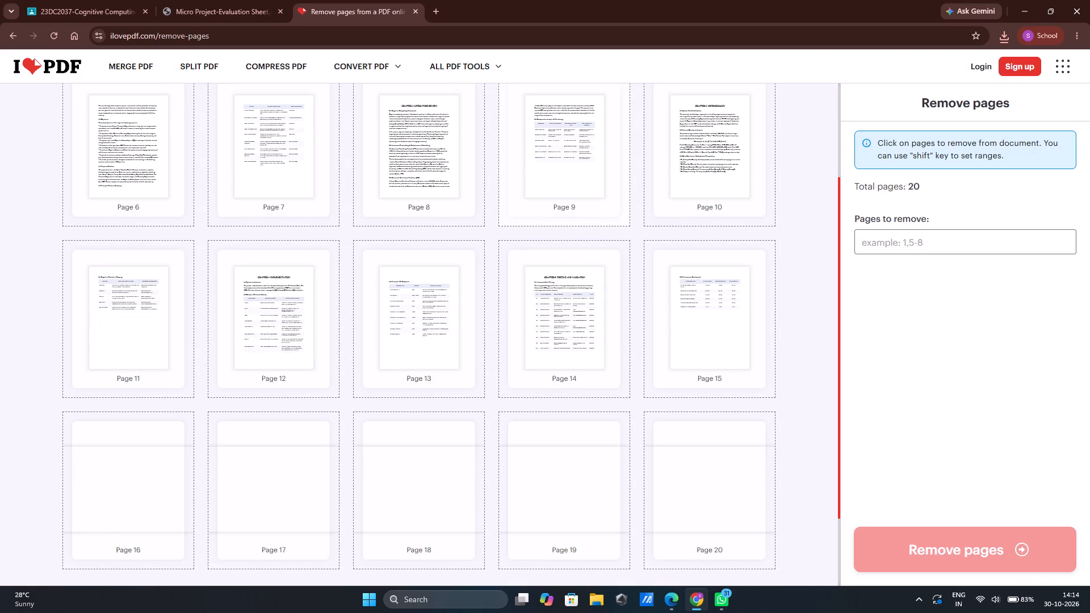
{"action": "left_click", "coordinate": [757, 523]}
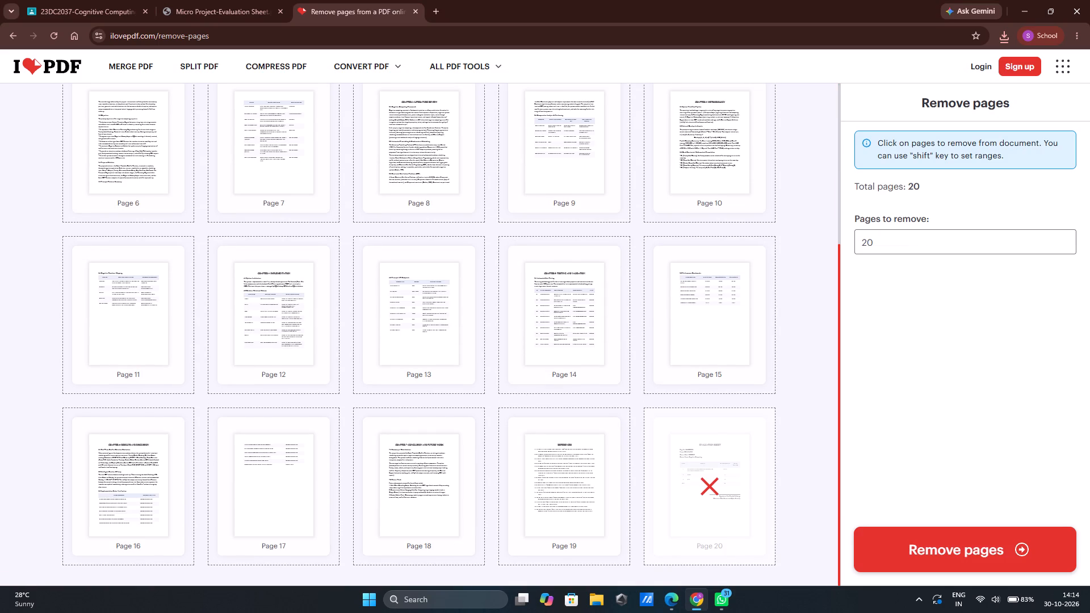
{"action": "left_click", "coordinate": [942, 565]}
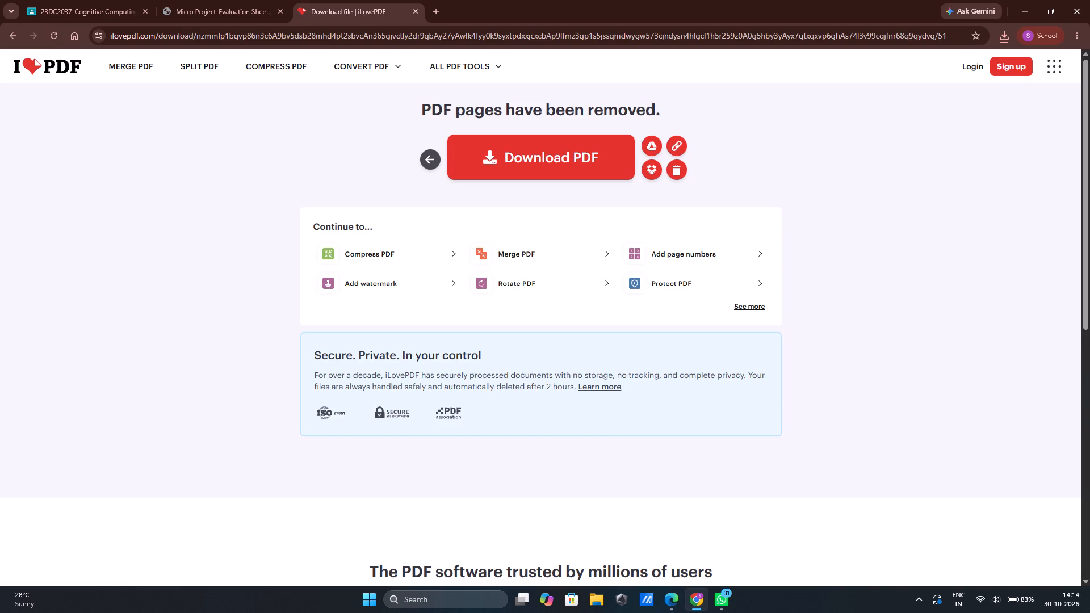
{"action": "left_click", "coordinate": [539, 164]}
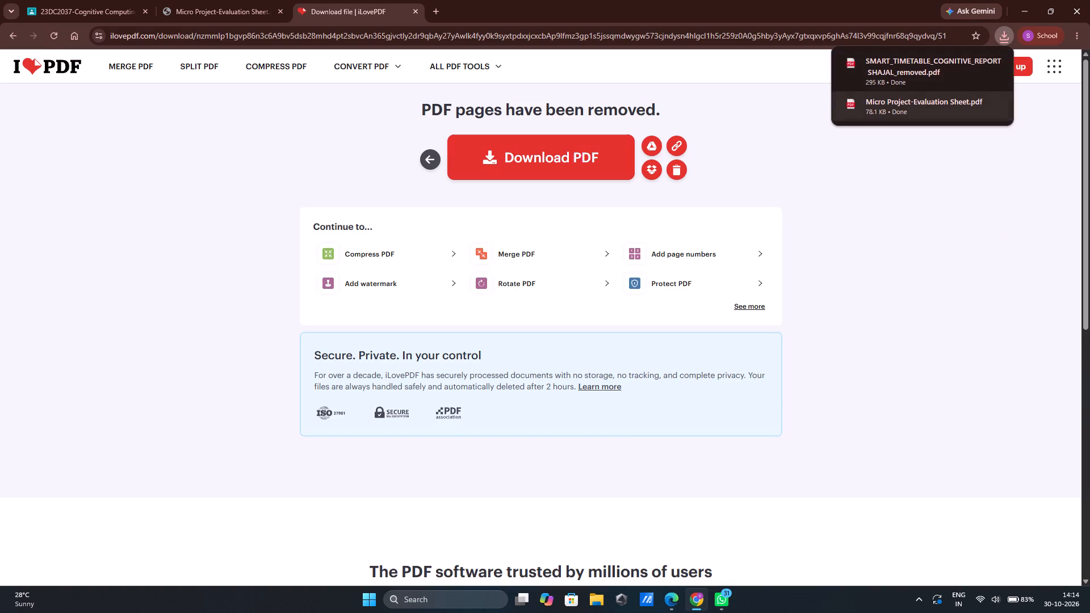
Search the web for "merge pdf" in a new tab and open iLovePDF's merge tool.
{"action": "left_click", "coordinate": [439, 9]}
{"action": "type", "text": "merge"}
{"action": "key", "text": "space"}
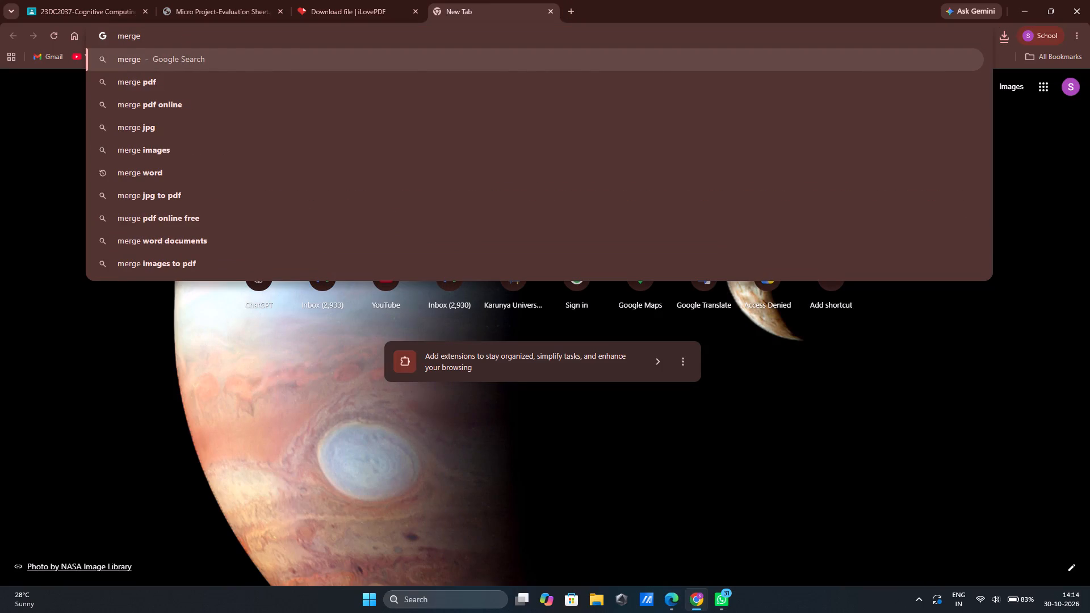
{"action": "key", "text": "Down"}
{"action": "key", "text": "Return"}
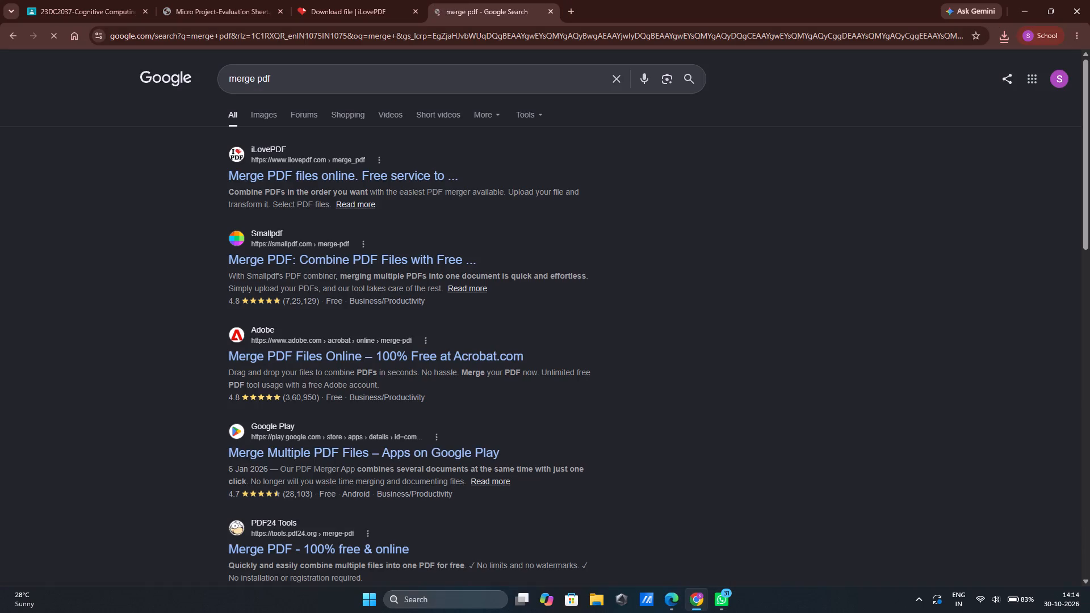
{"action": "left_click", "coordinate": [328, 178]}
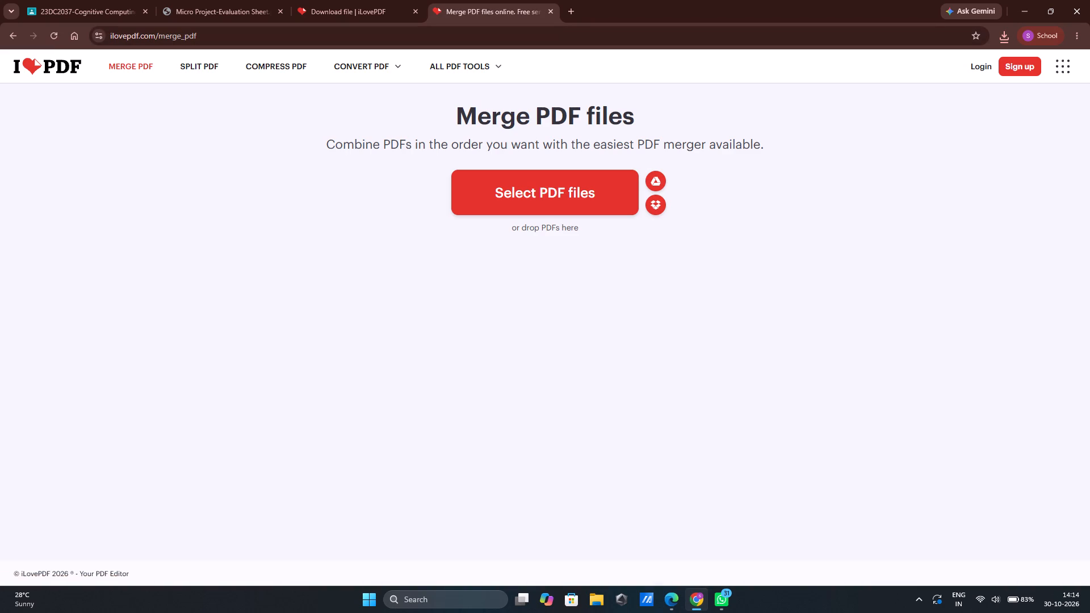
Load the Micro Project-Evaluation Sheet and the original SMART_TIMETABLE_COGNITIVE_REPORT PDF from Downloads into the merge tool.
{"action": "left_click", "coordinate": [513, 191]}
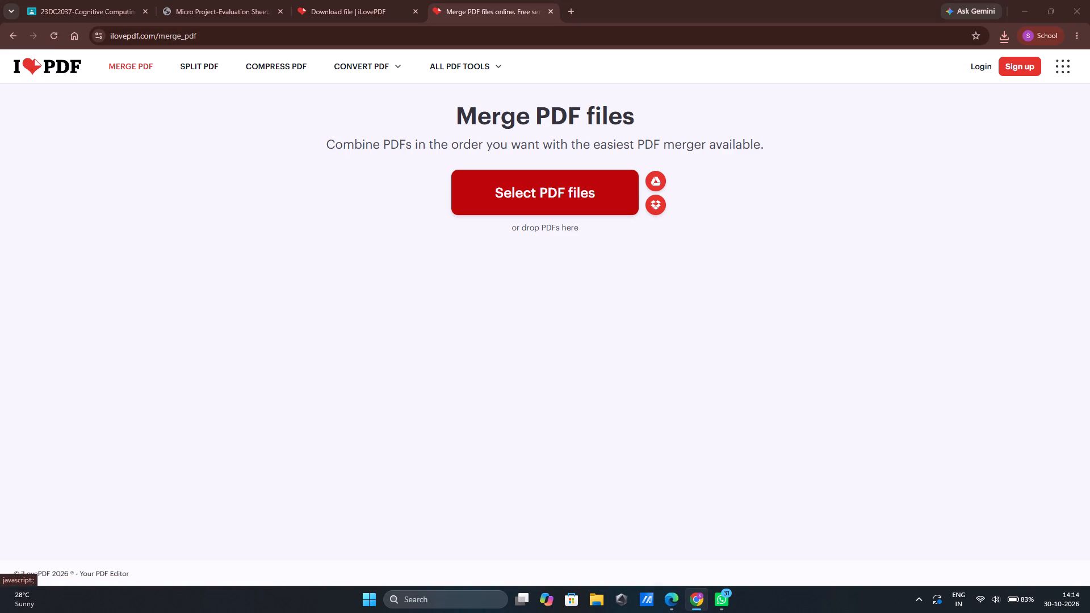
{"action": "left_click", "coordinate": [543, 211]}
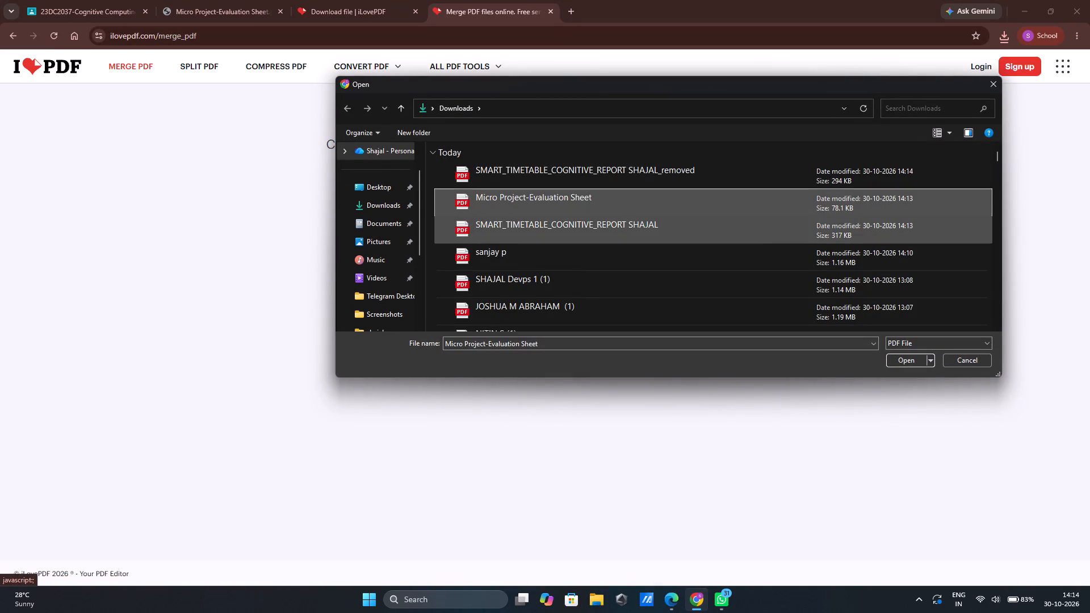
{"action": "left_click", "coordinate": [546, 203]}
{"action": "left_click", "coordinate": [548, 224]}
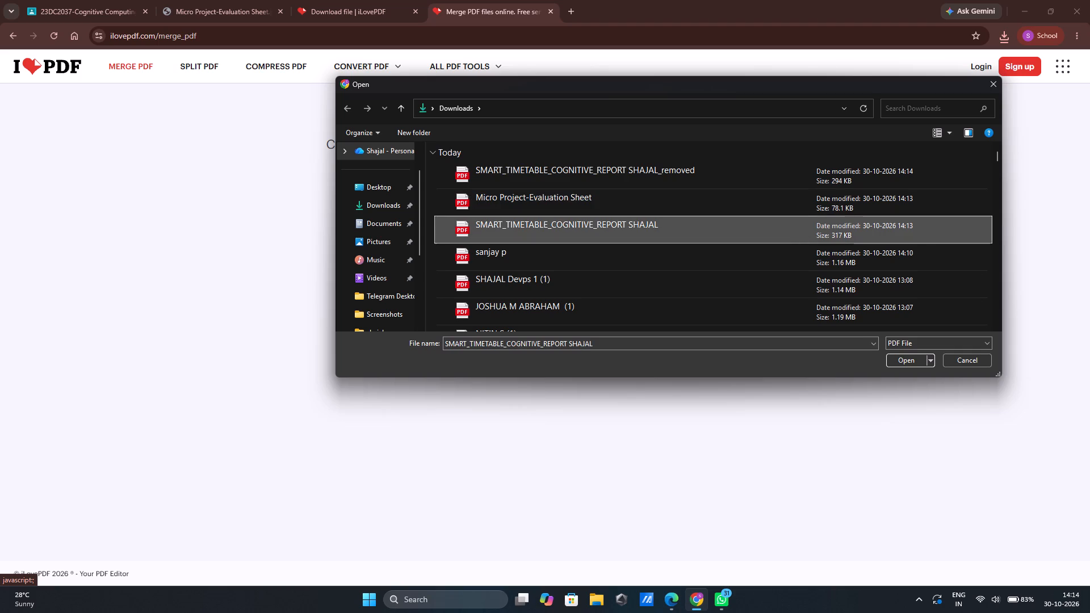
{"action": "left_click", "coordinate": [569, 197], "text": "shift"}
{"action": "left_click", "coordinate": [903, 362]}
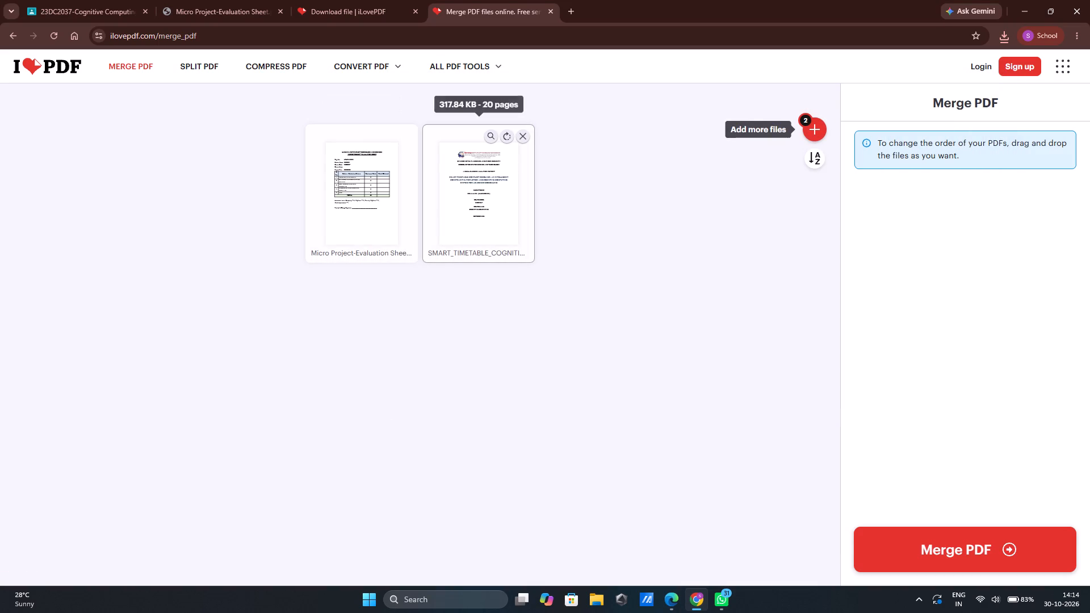
Replace the original SMART_TIMETABLE_COGNITIVE_REPORT in the merge with its version whose file name ends in _removed.
{"action": "left_click", "coordinate": [523, 140]}
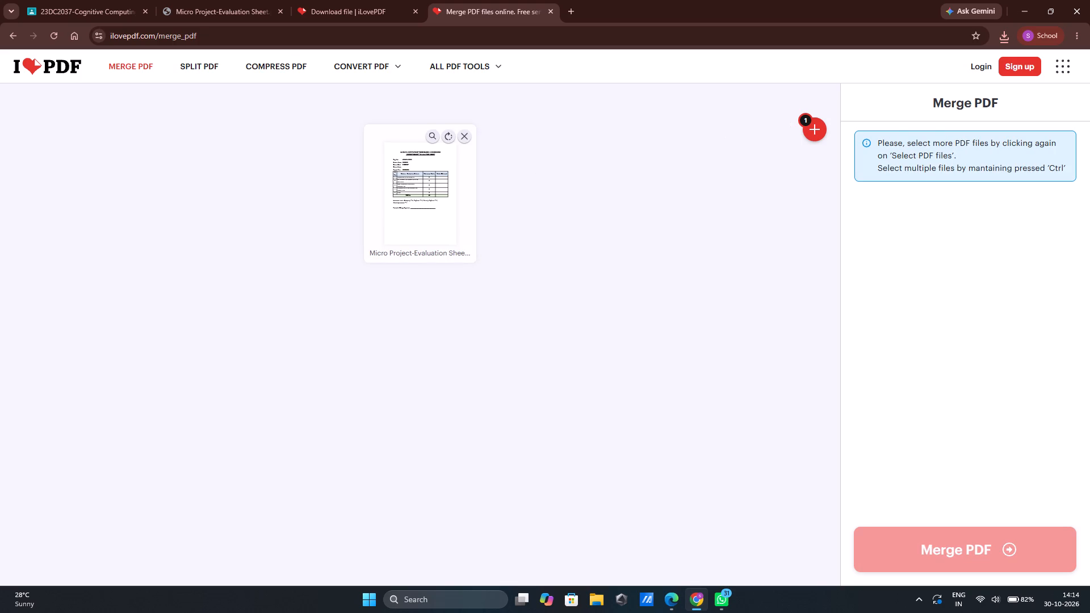
{"action": "left_click", "coordinate": [814, 133]}
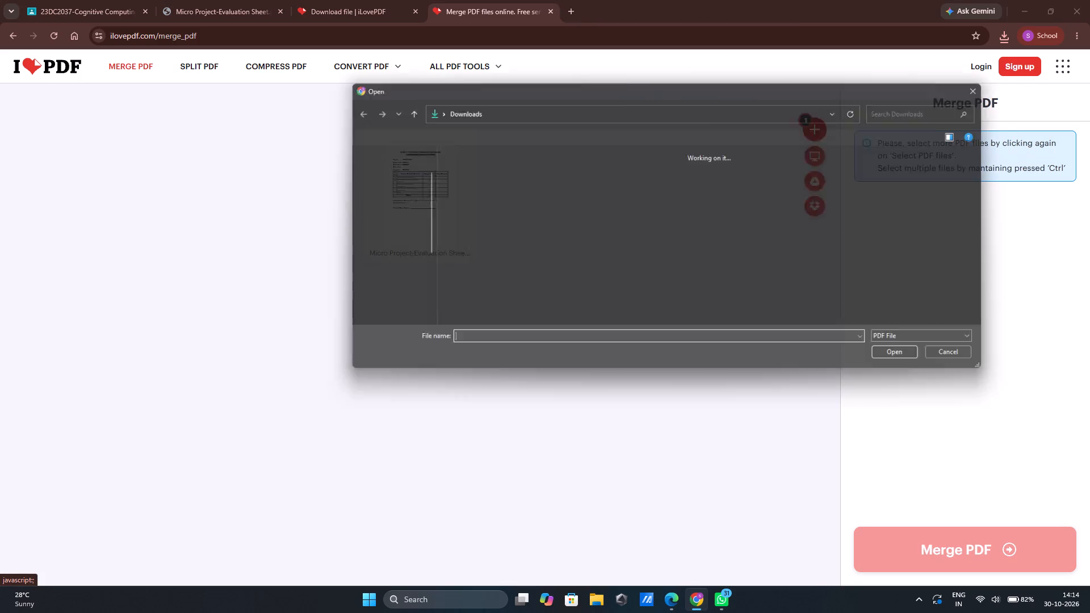
{"action": "left_click", "coordinate": [566, 176]}
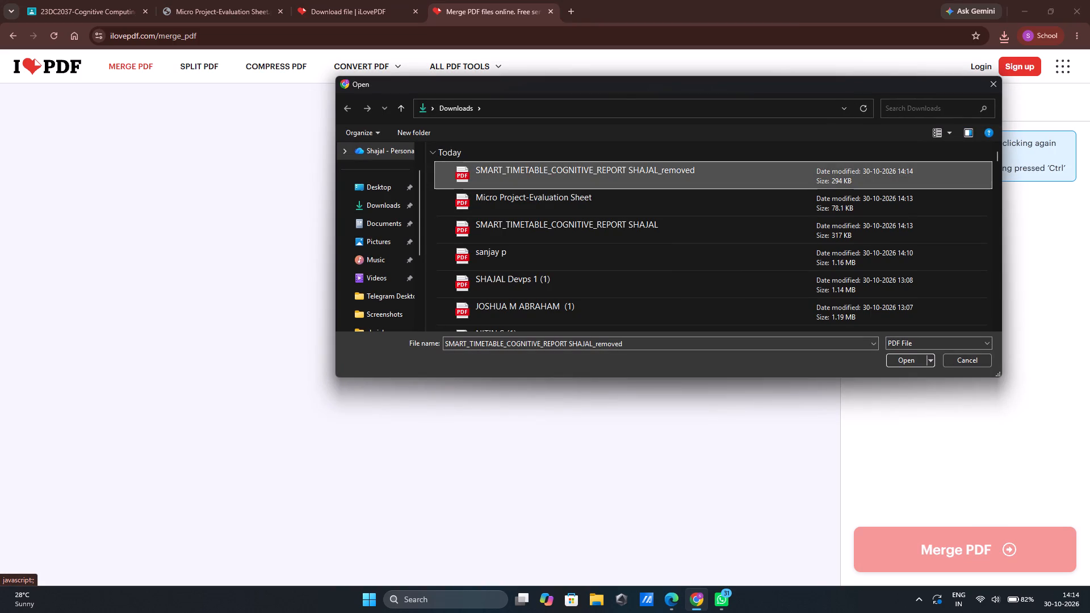
{"action": "left_click", "coordinate": [901, 358]}
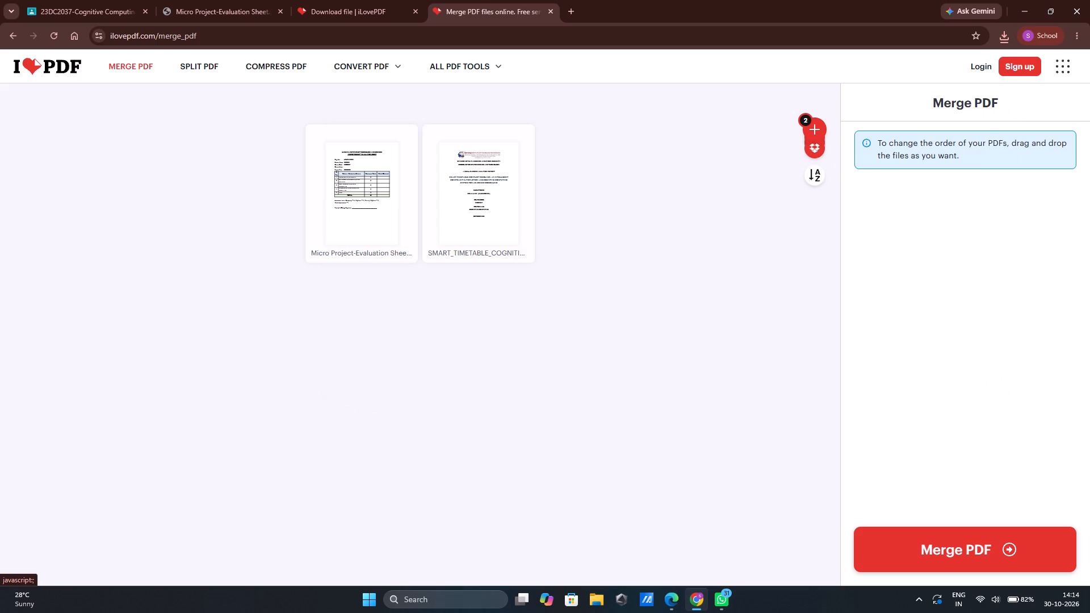
Place the report before the evaluation sheet, merge the two PDFs, and download the merged file.
{"action": "left_click_drag", "start_coordinate": [488, 180], "coordinate": [379, 196]}
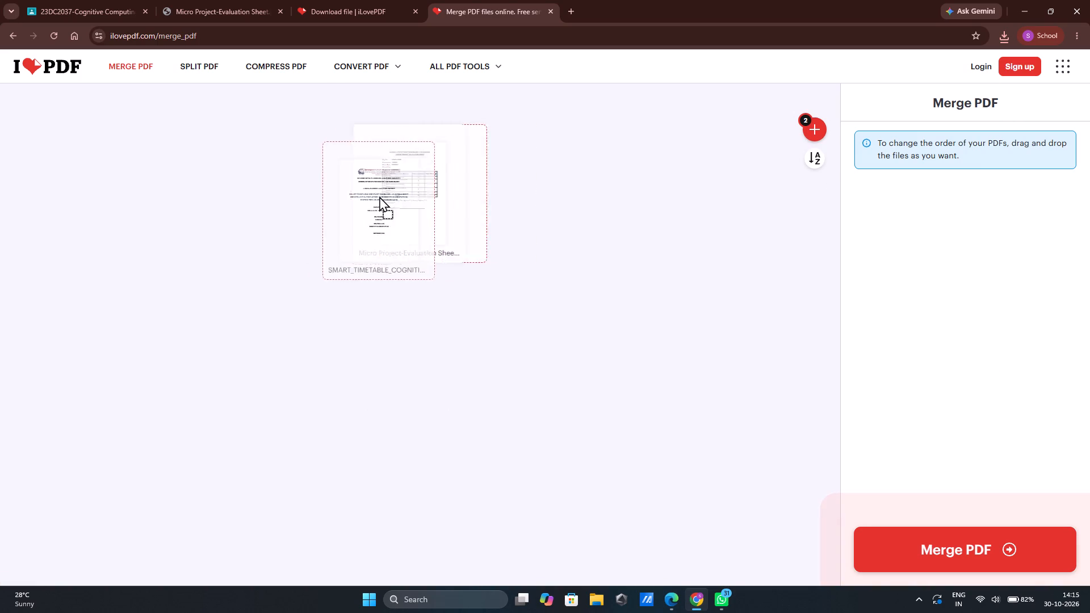
{"action": "left_click_drag", "start_coordinate": [379, 196], "coordinate": [360, 191]}
{"action": "left_click", "coordinate": [954, 563]}
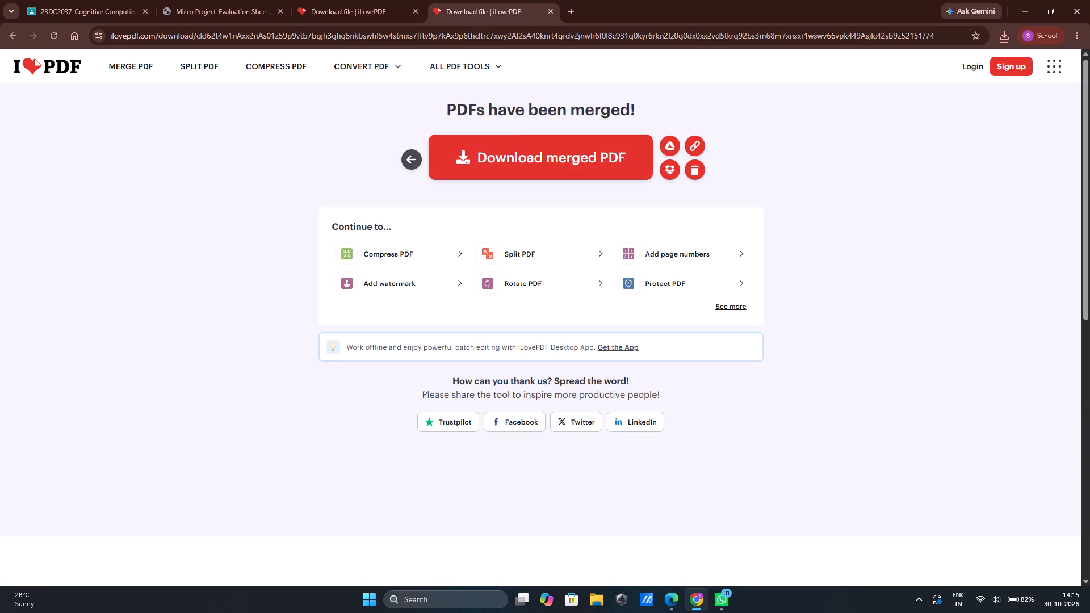
{"action": "left_click", "coordinate": [530, 145]}
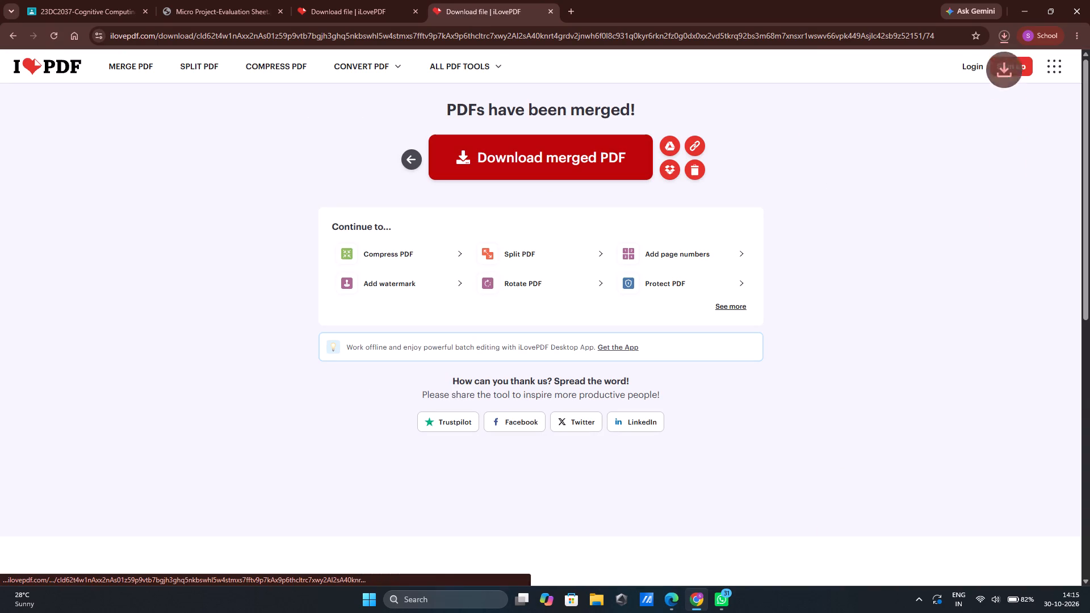
Open the downloaded ilovepdf_merged PDF, examine its cover and the evaluation sheet at the end, and close the viewer and folder.
{"action": "left_click", "coordinate": [967, 64]}
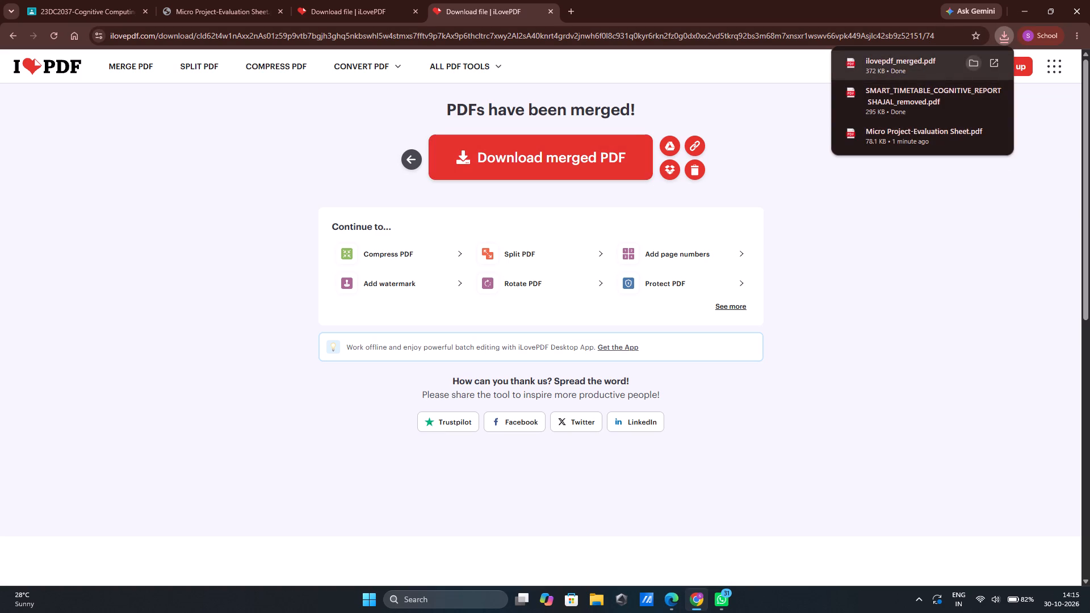
{"action": "double_click", "coordinate": [383, 113]}
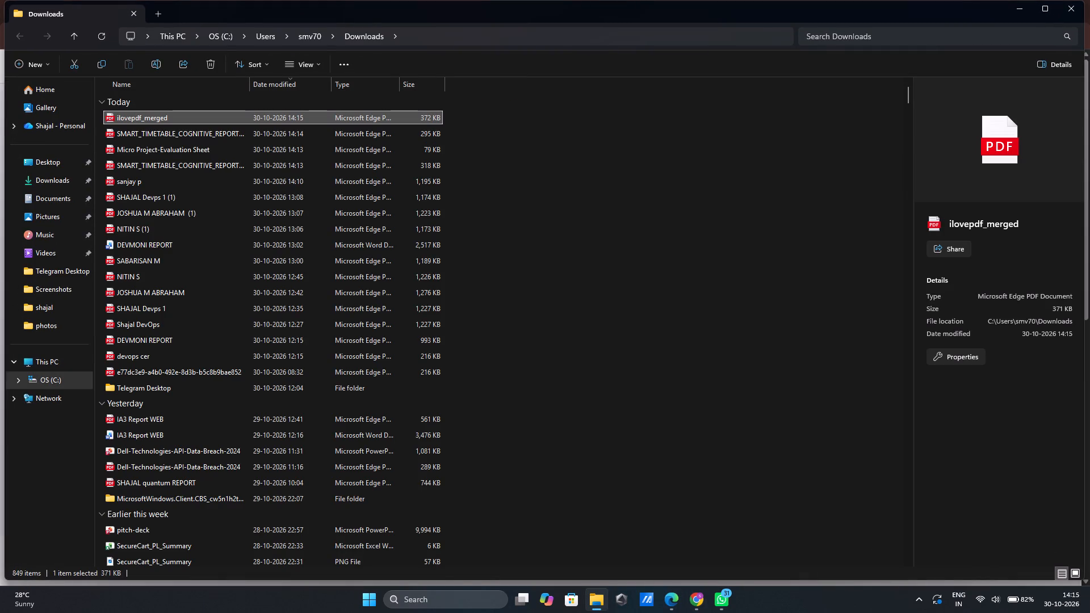
{"action": "scroll", "coordinate": [587, 314], "scroll_direction": "up", "scroll_amount": 5}
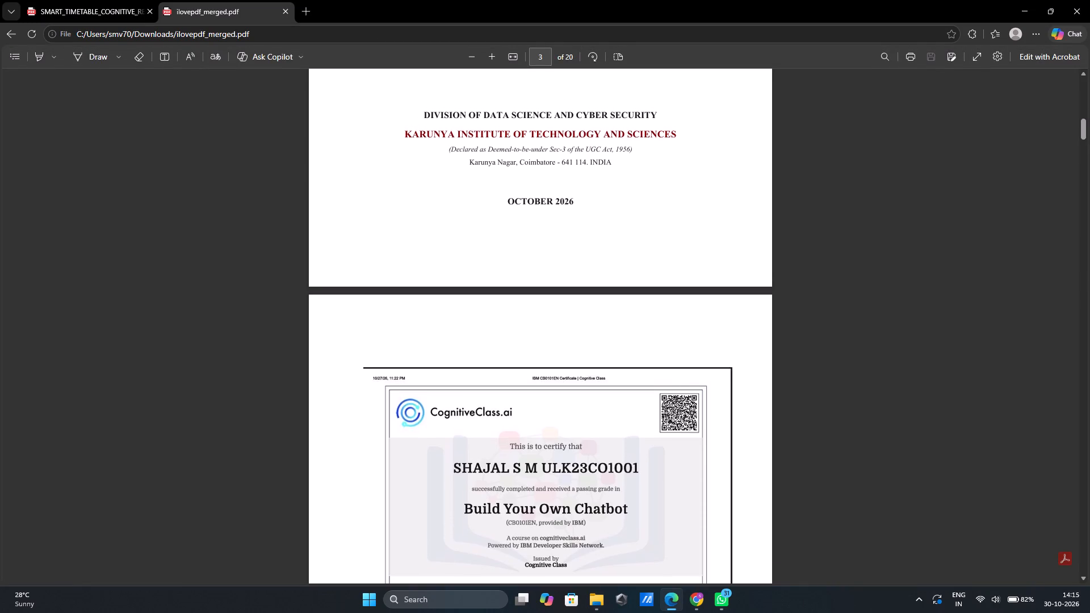
{"action": "scroll", "coordinate": [587, 314], "scroll_direction": "up", "scroll_amount": 5}
{"action": "scroll", "coordinate": [587, 314], "scroll_direction": "up", "scroll_amount": 16}
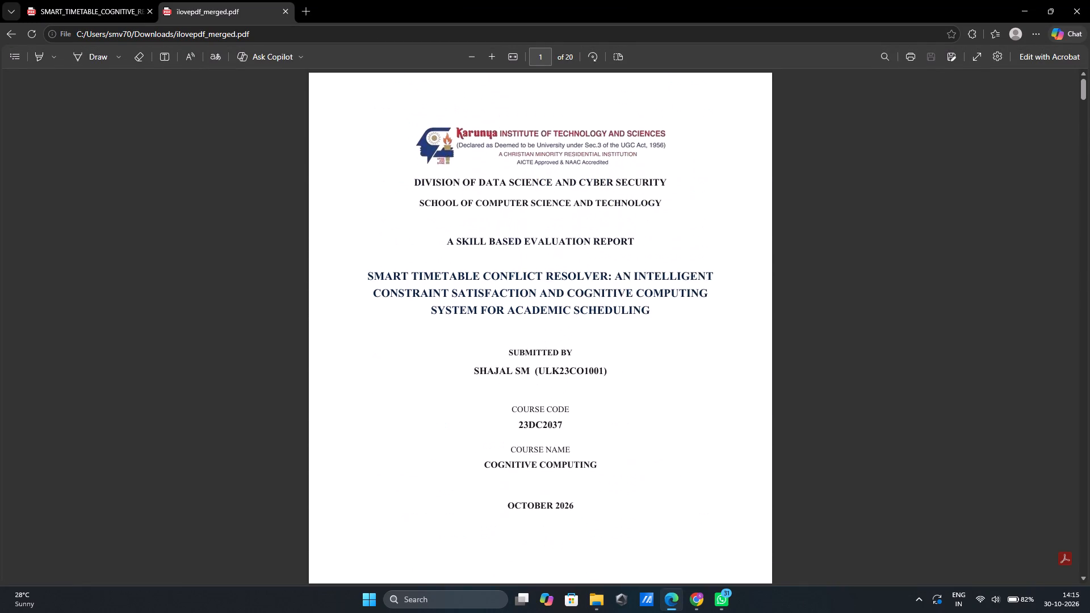
{"action": "scroll", "coordinate": [587, 314], "scroll_direction": "down", "scroll_amount": 20}
{"action": "scroll", "coordinate": [587, 314], "scroll_direction": "down", "scroll_amount": 20}
{"action": "scroll", "coordinate": [587, 314], "scroll_direction": "down", "scroll_amount": 8}
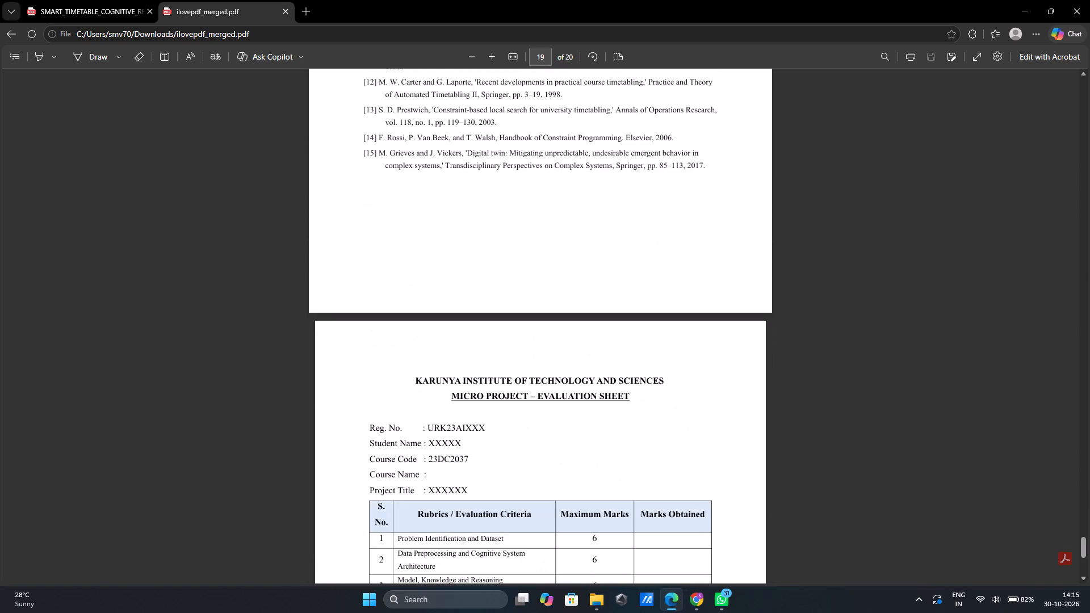
{"action": "scroll", "coordinate": [587, 314], "scroll_direction": "down", "scroll_amount": 13}
{"action": "scroll", "coordinate": [587, 314], "scroll_direction": "up", "scroll_amount": 2}
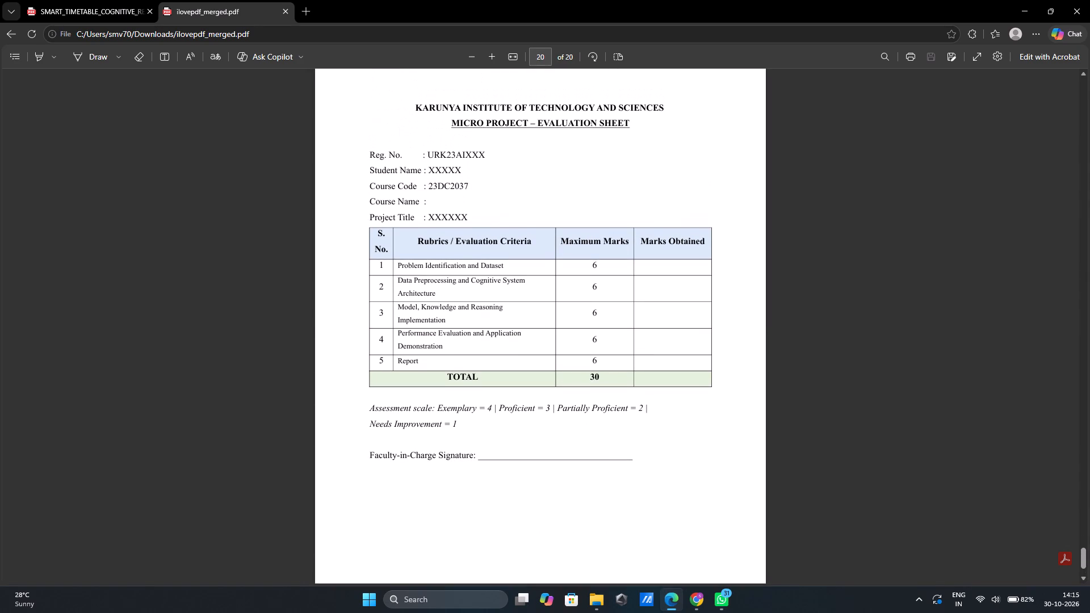
{"action": "left_click", "coordinate": [381, 177]}
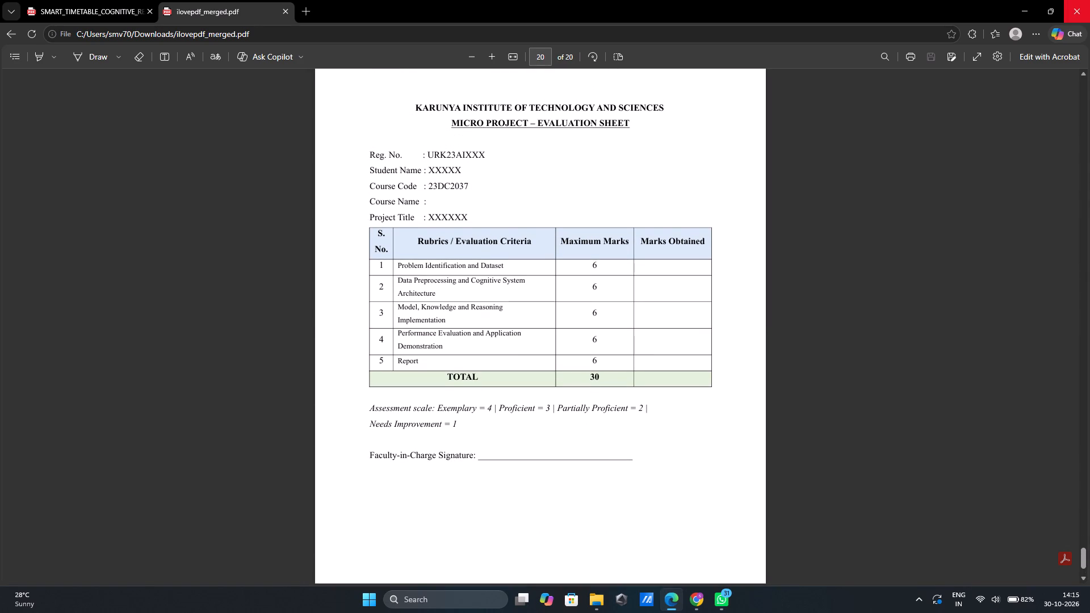
{"action": "left_click", "coordinate": [1083, 6]}
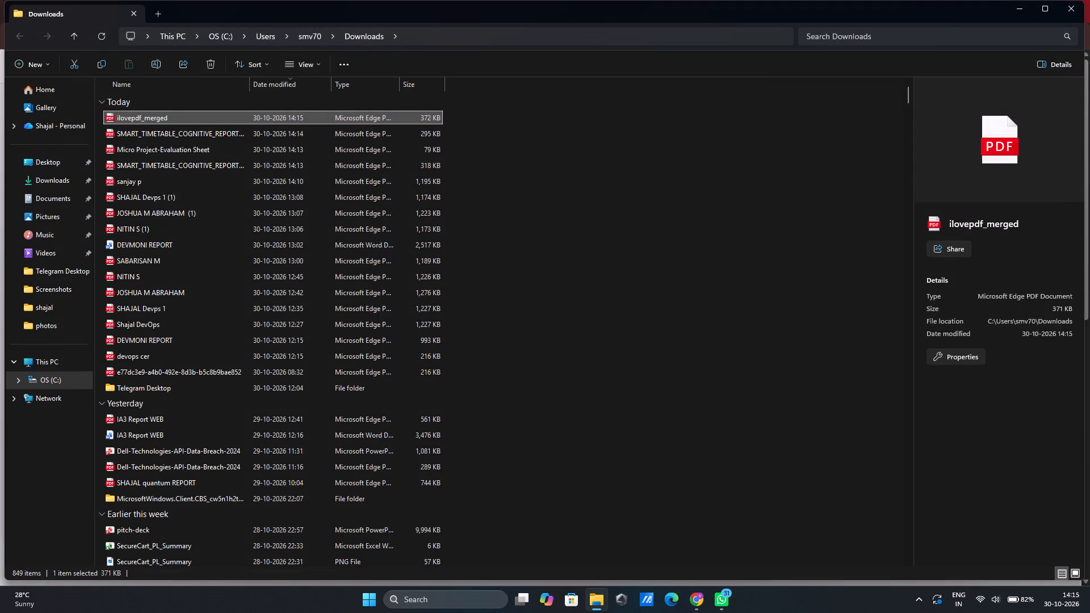
{"action": "left_click", "coordinate": [1075, 11]}
Search the web for "pdf to word" in a new tab and open iLovePDF's PDF to Word converter.
{"action": "left_click", "coordinate": [569, 9]}
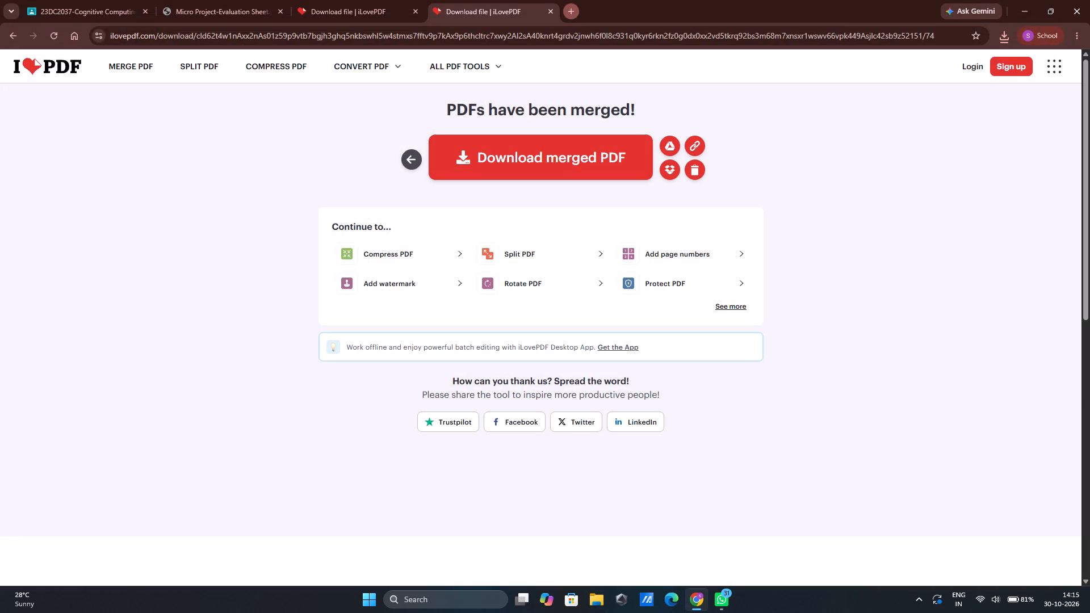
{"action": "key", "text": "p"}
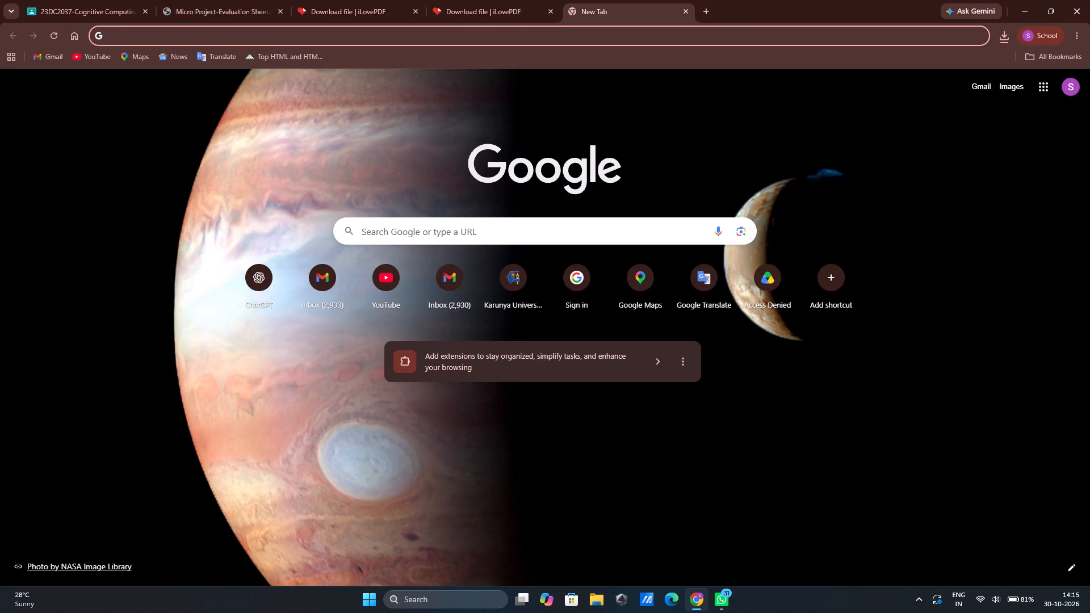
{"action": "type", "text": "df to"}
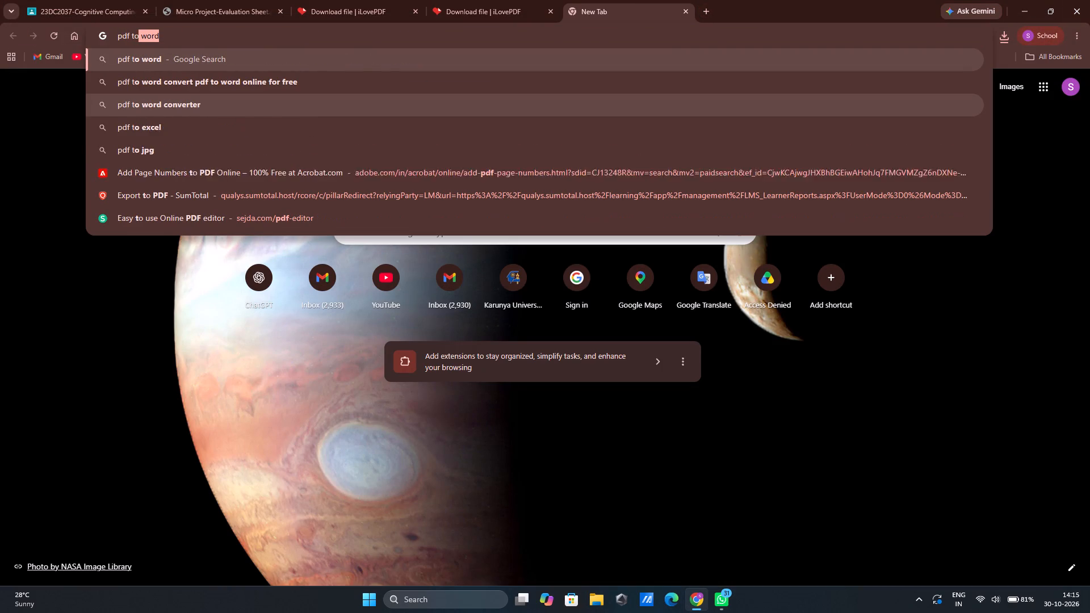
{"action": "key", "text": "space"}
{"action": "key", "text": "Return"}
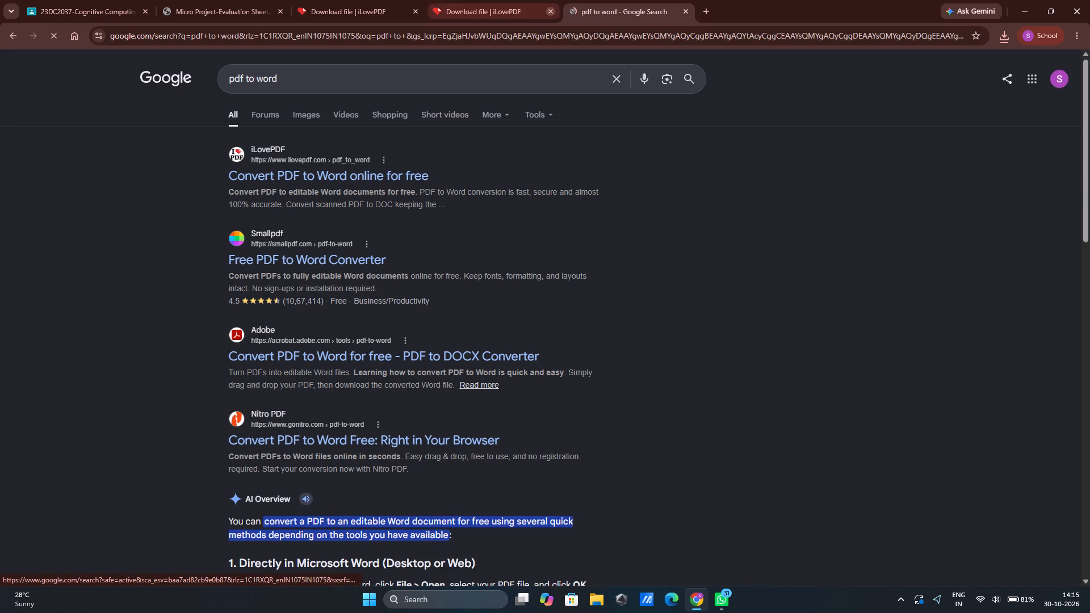
{"action": "left_click", "coordinate": [306, 171]}
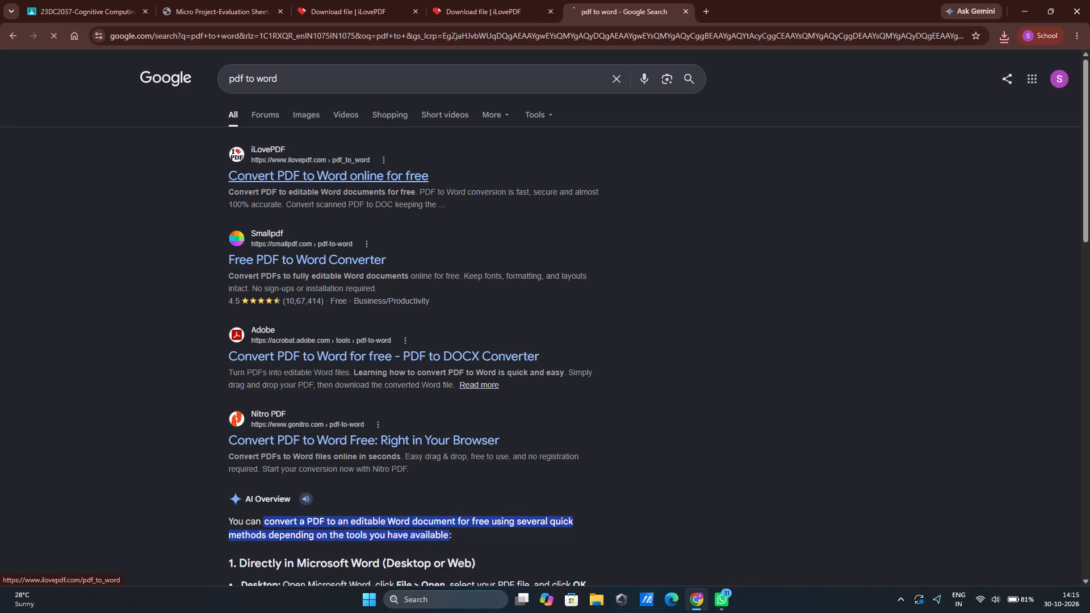
Load ilovepdf_merged from Downloads into the converter and convert it to a Word document without OCR.
{"action": "left_click", "coordinate": [536, 193]}
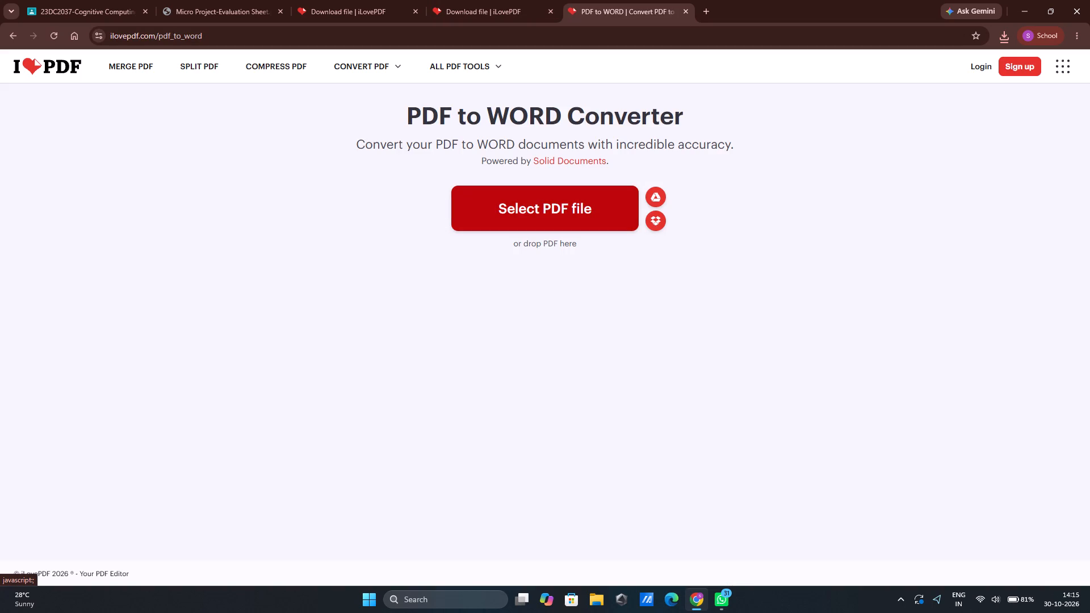
{"action": "left_click", "coordinate": [533, 184]}
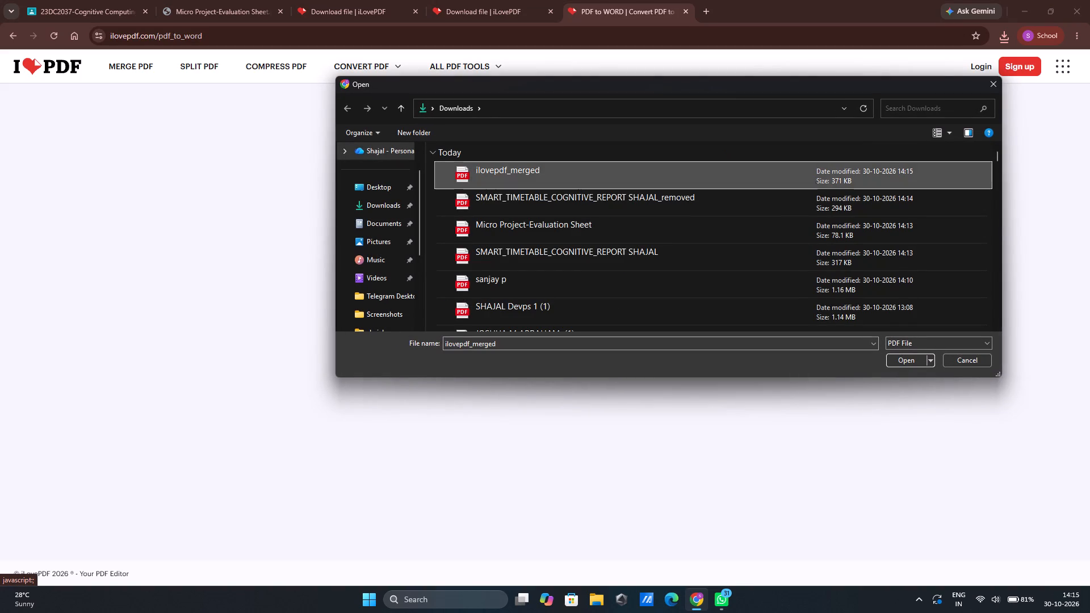
{"action": "left_click", "coordinate": [905, 363]}
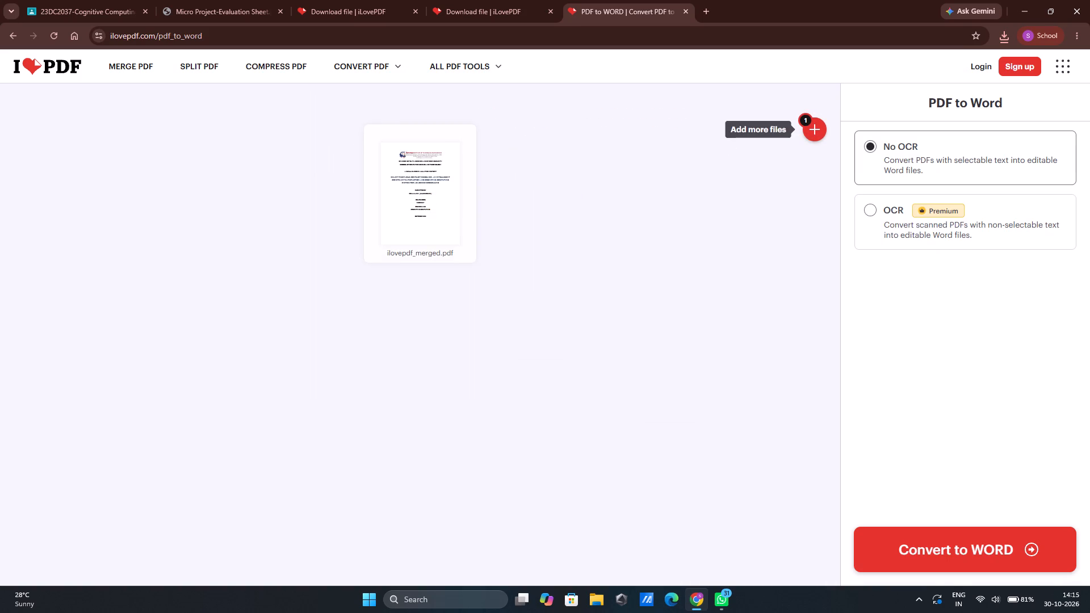
{"action": "left_click", "coordinate": [953, 551]}
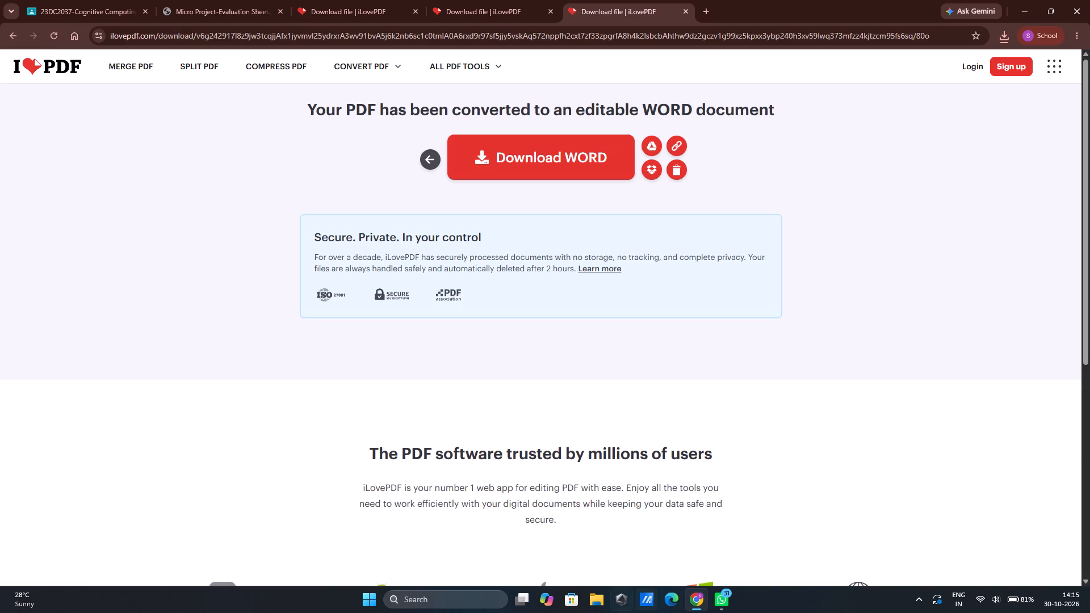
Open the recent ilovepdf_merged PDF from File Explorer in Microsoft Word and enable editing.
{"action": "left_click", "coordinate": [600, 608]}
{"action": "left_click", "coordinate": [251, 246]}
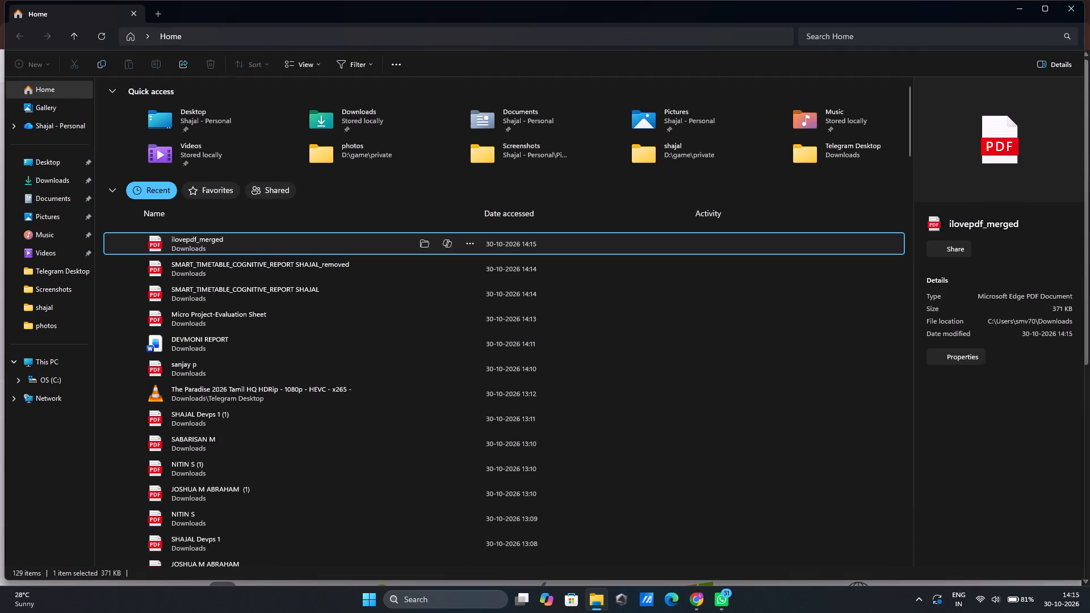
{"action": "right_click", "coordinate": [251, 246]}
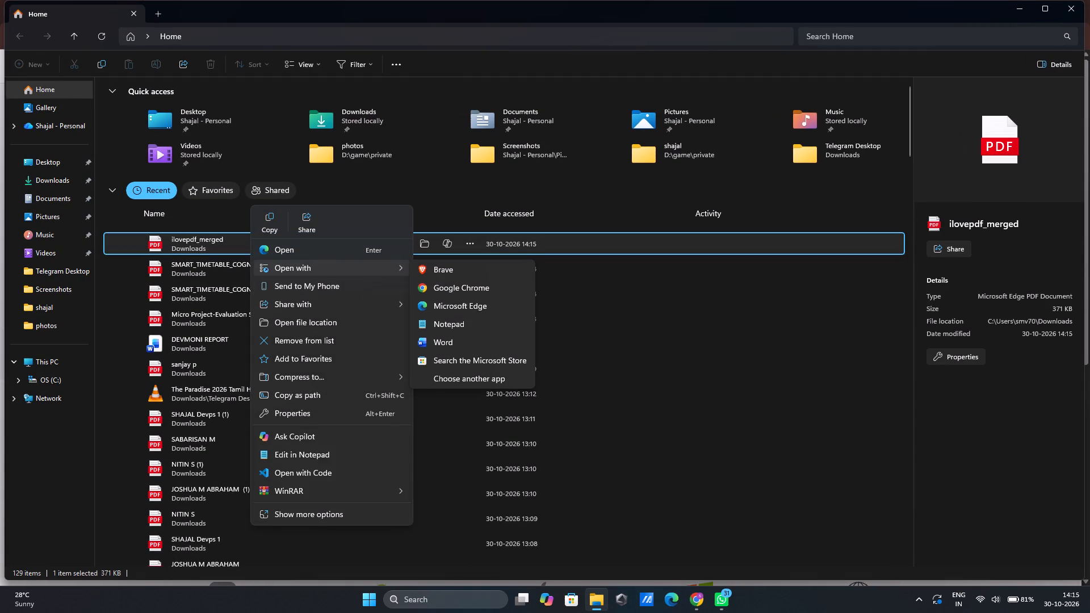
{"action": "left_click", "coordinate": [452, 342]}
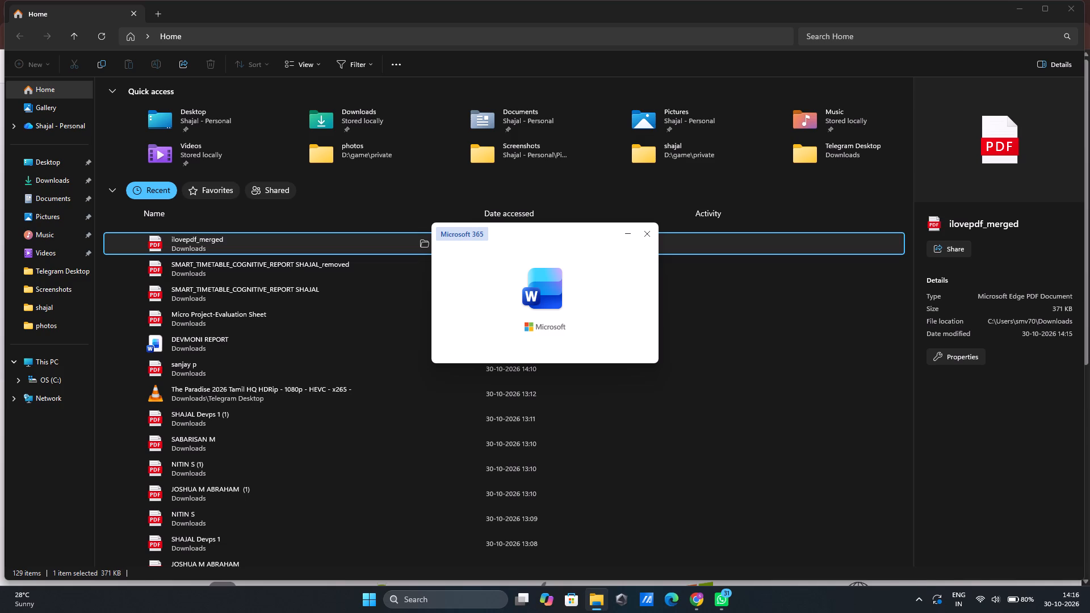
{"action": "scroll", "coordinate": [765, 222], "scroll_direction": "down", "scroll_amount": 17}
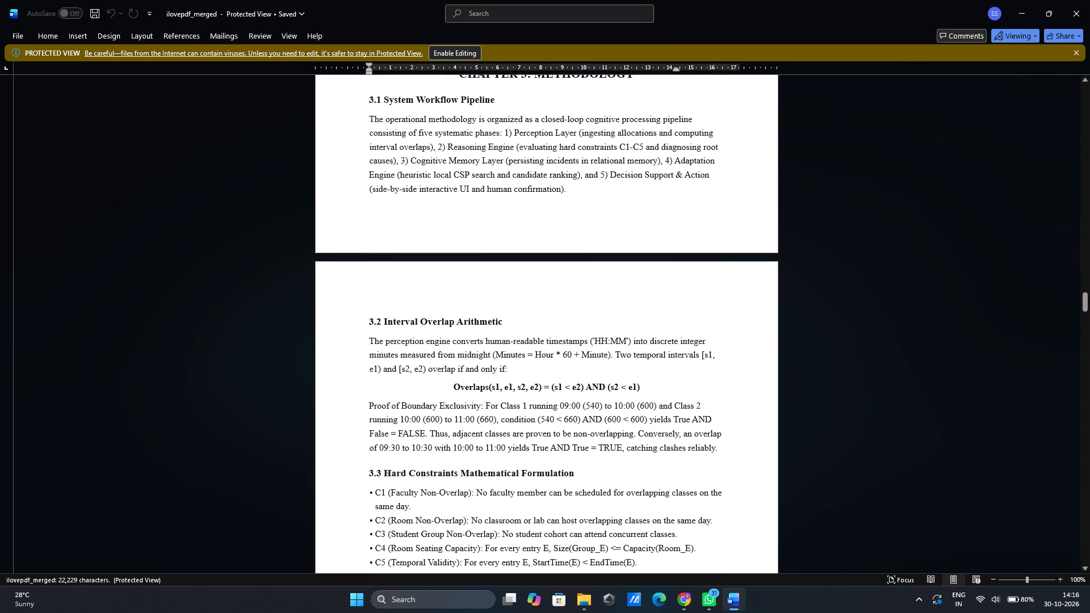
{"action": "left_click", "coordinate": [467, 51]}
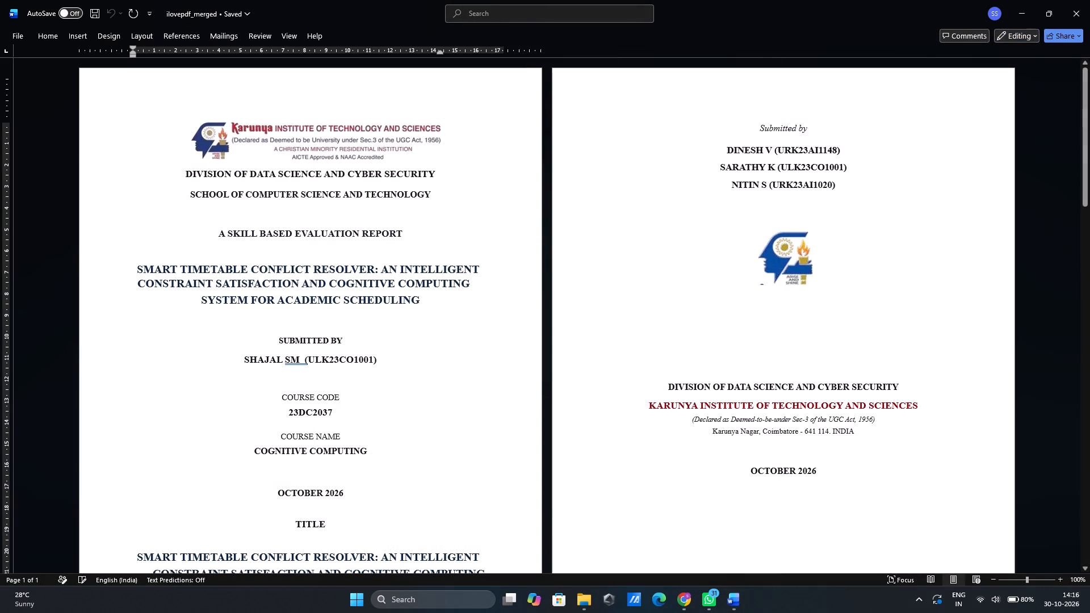
Examine the references and evaluation sheet pages in Word, place the cursor after the registration number, and close the document.
{"action": "scroll", "coordinate": [628, 312], "scroll_direction": "down", "scroll_amount": 13}
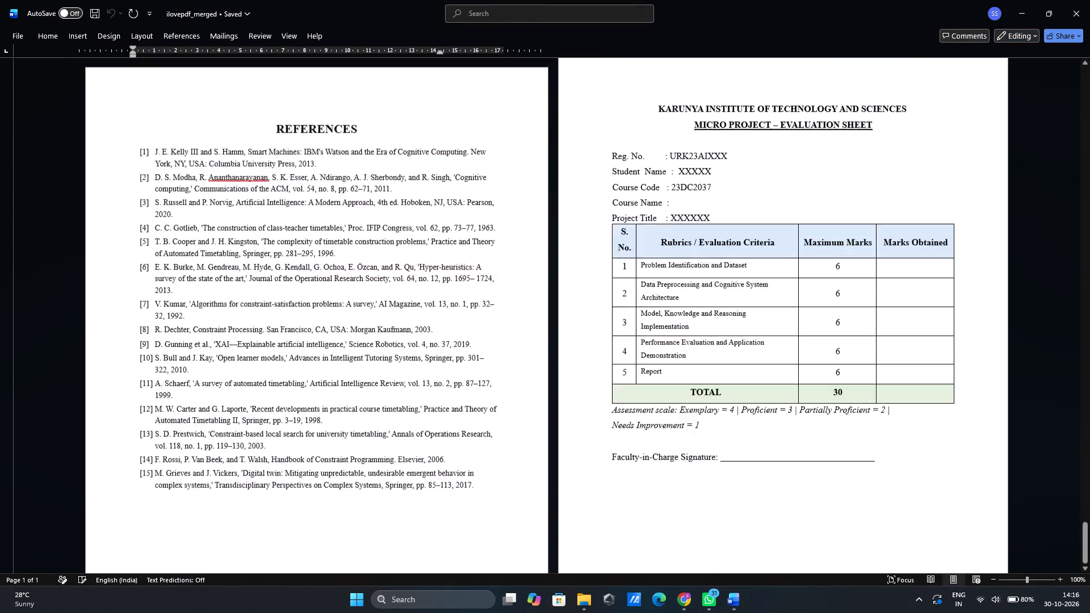
{"action": "scroll", "coordinate": [628, 312], "scroll_direction": "down", "scroll_amount": 4}
{"action": "scroll", "coordinate": [628, 312], "scroll_direction": "up", "scroll_amount": 1}
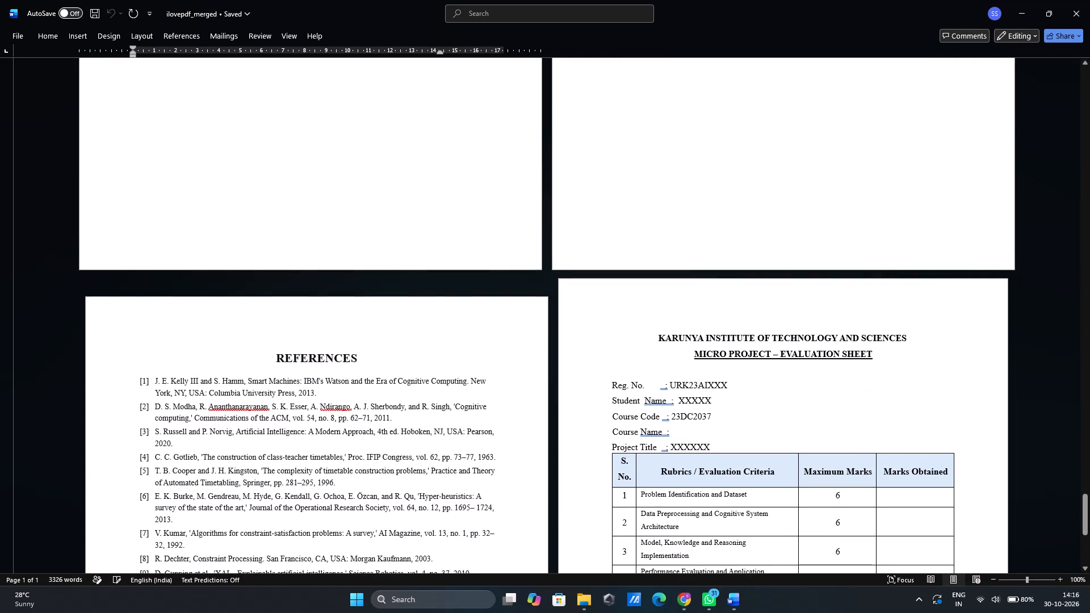
{"action": "left_click", "coordinate": [736, 378]}
{"action": "left_click", "coordinate": [728, 383]}
{"action": "left_click", "coordinate": [728, 383]}
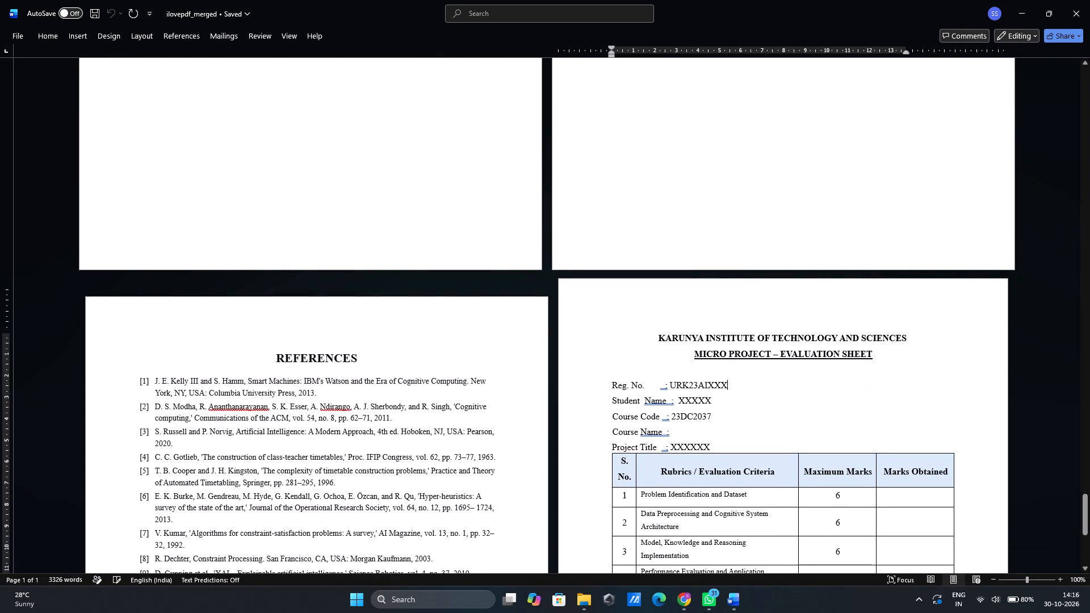
{"action": "left_click", "coordinate": [1074, 2]}
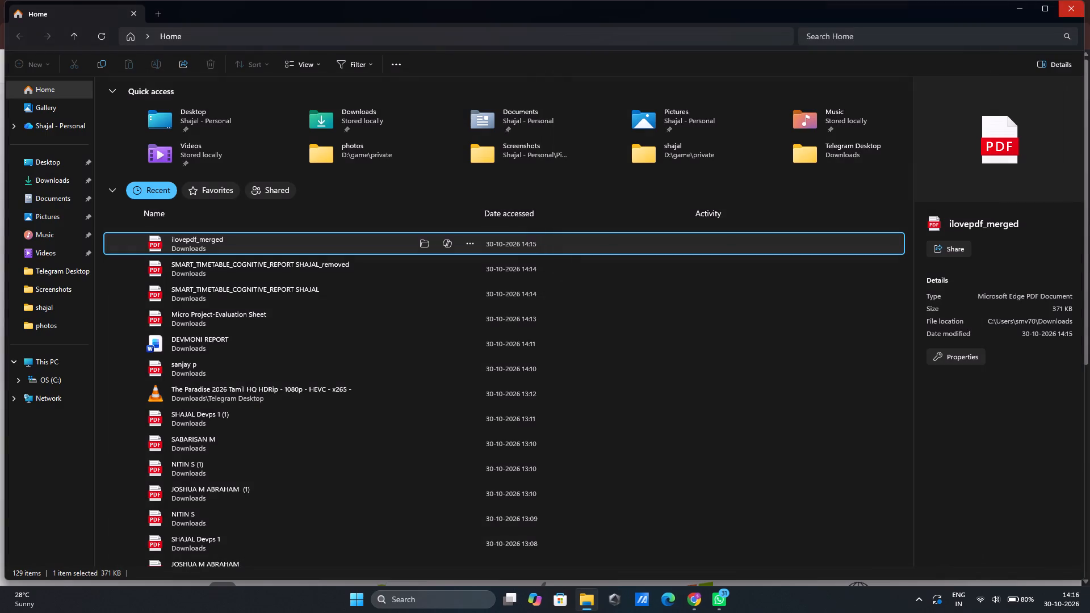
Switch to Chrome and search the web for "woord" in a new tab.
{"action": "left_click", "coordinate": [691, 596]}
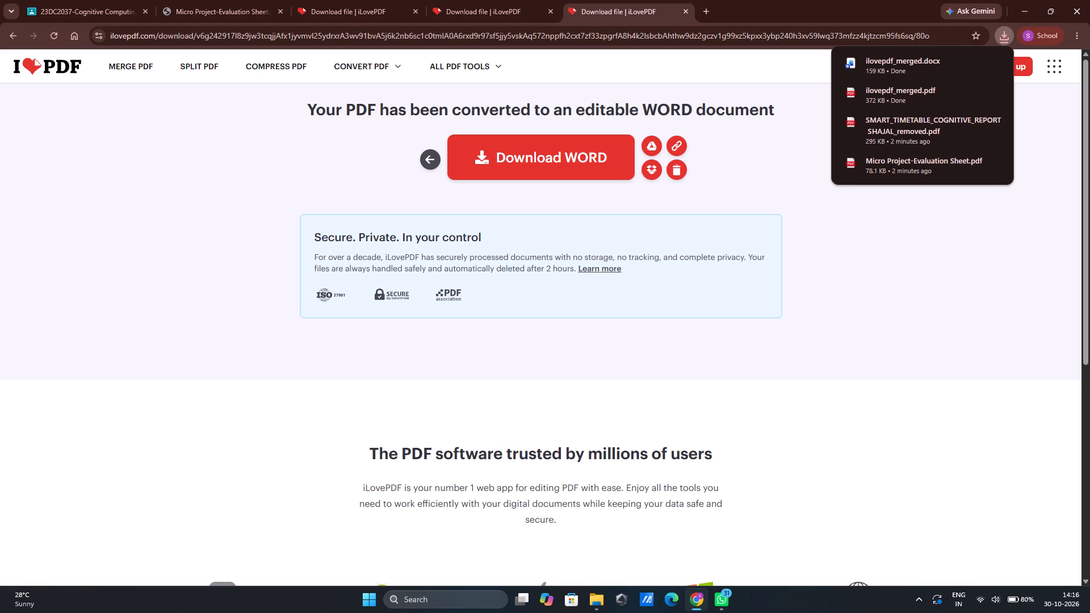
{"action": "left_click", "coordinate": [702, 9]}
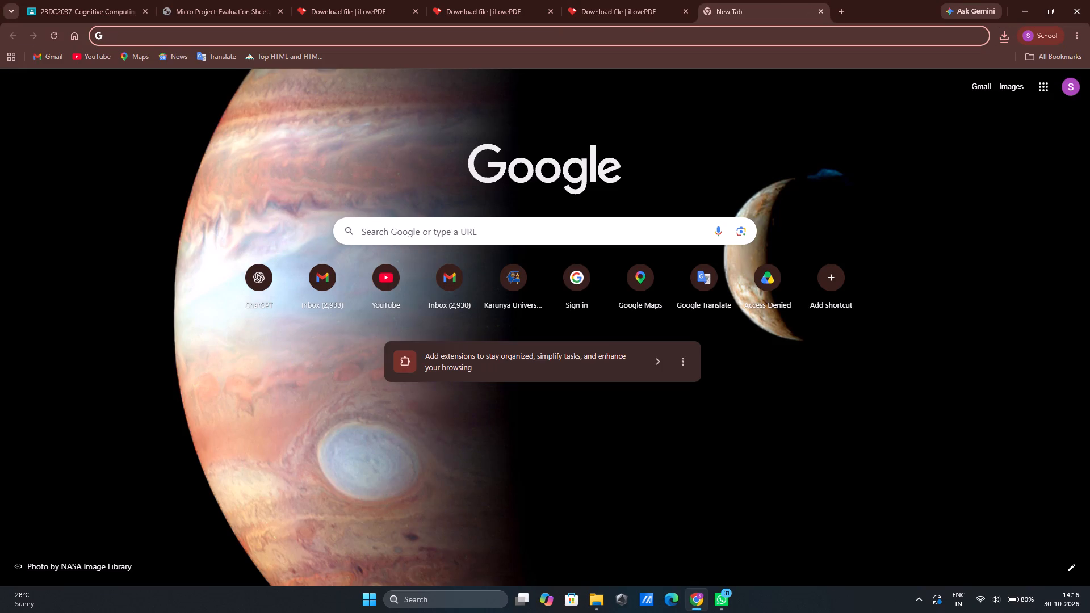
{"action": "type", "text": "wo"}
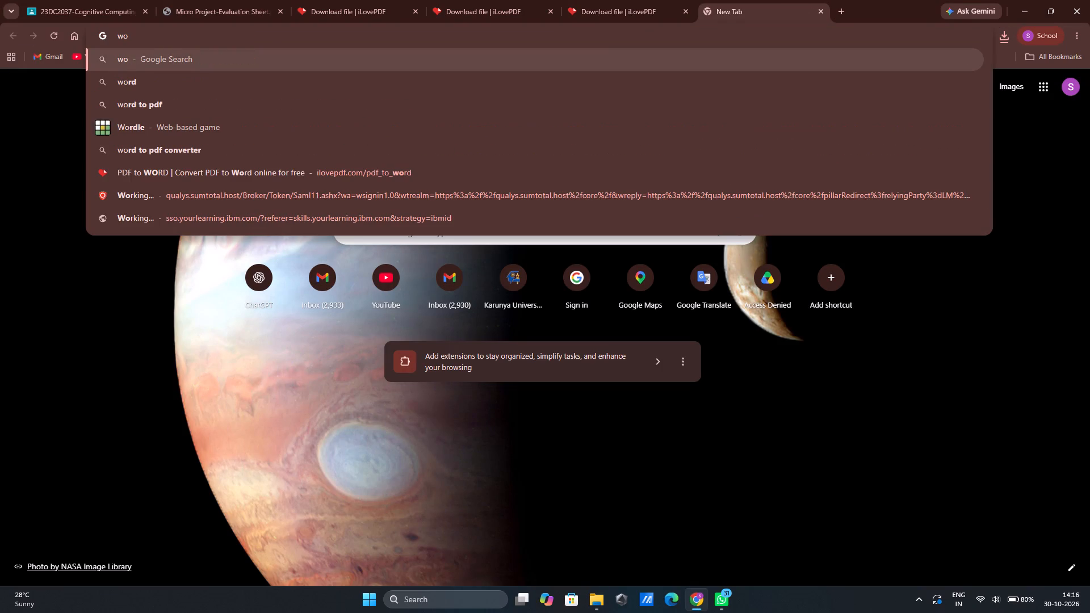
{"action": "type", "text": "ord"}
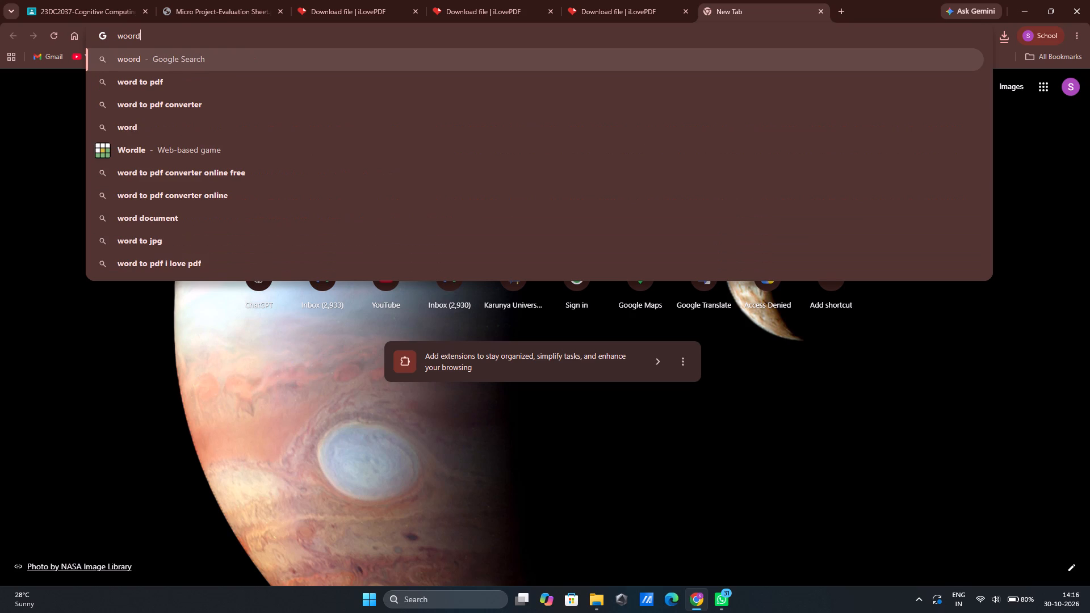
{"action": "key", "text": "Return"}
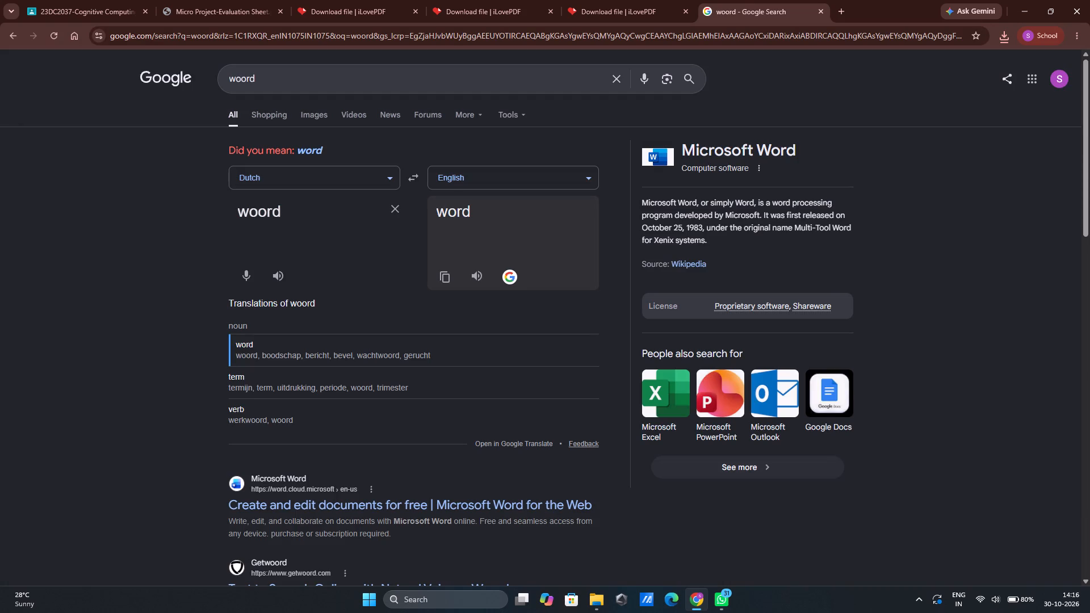
Go to Google Docs from the search results page and create a blank document.
{"action": "left_click", "coordinate": [1032, 77]}
{"action": "left_click", "coordinate": [957, 210]}
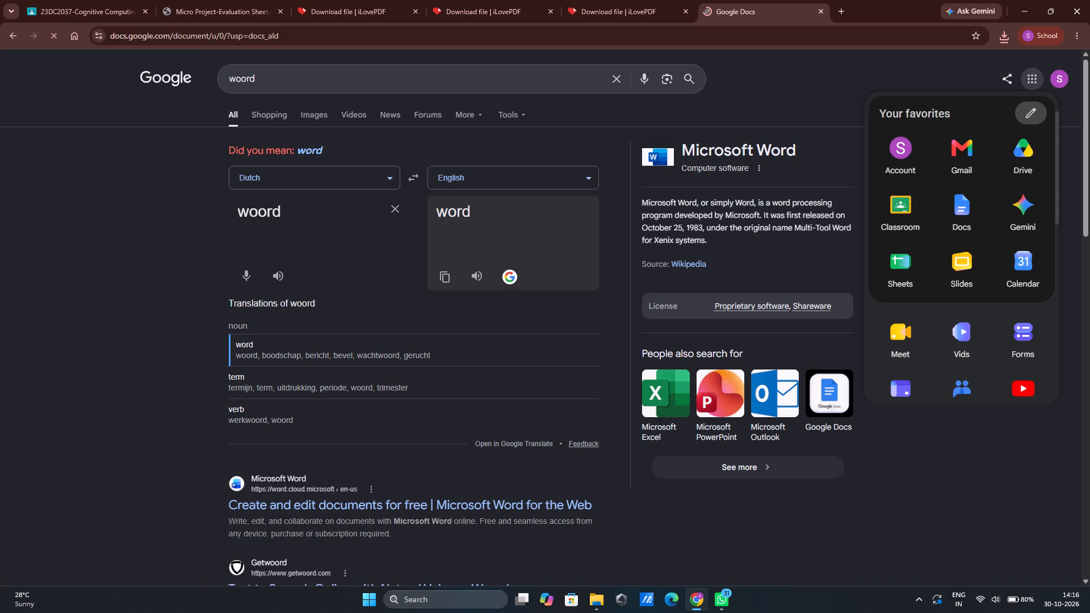
{"action": "left_click", "coordinate": [273, 186]}
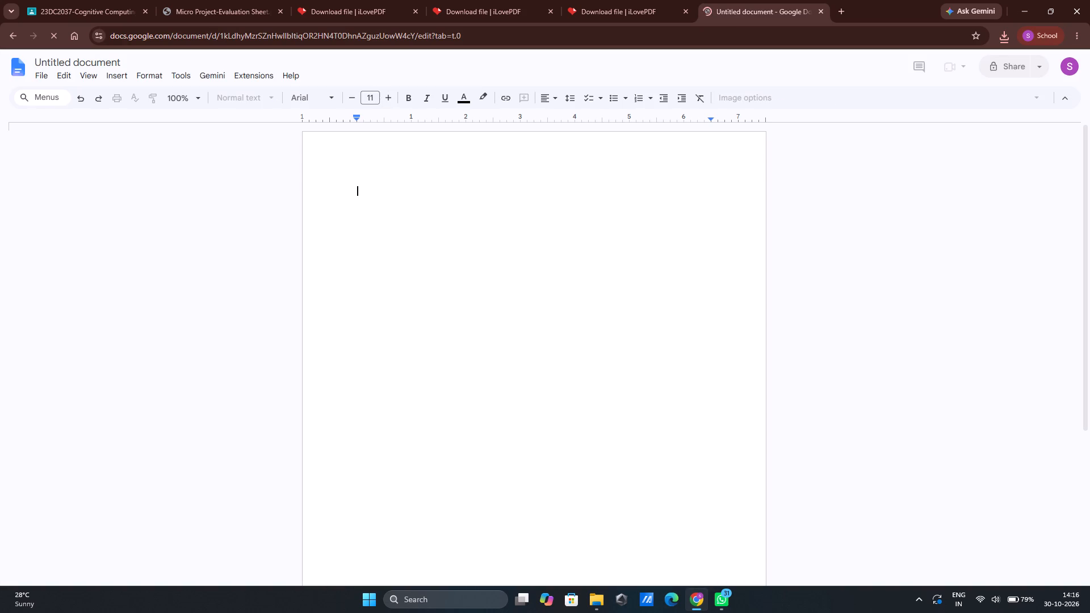
Upload the ilovepdf_merged PDF from the Downloads folder and open it in Google Docs.
{"action": "left_click", "coordinate": [45, 75]}
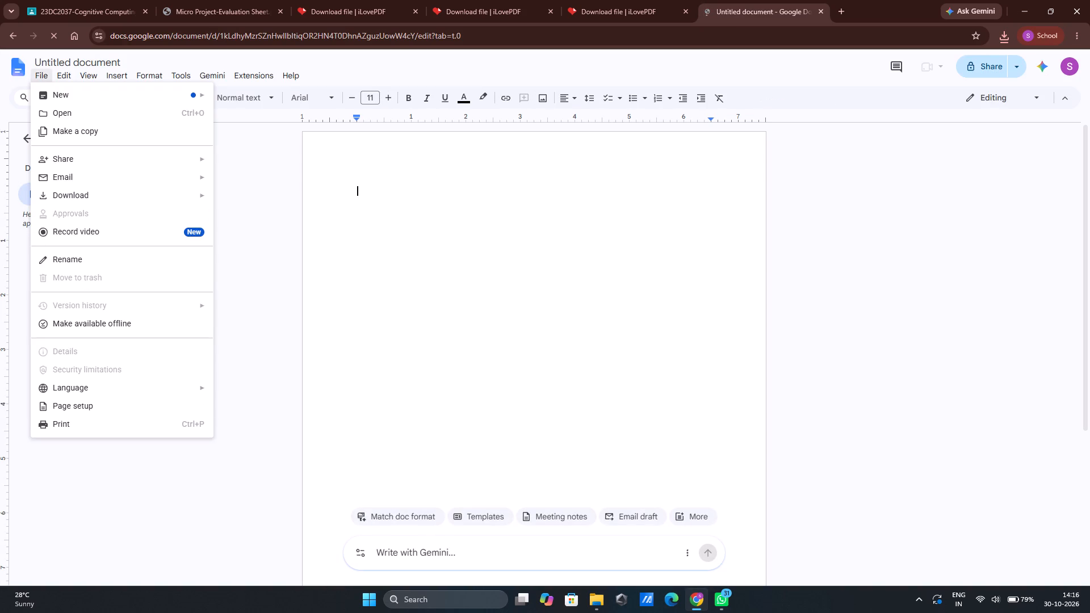
{"action": "left_click", "coordinate": [112, 110]}
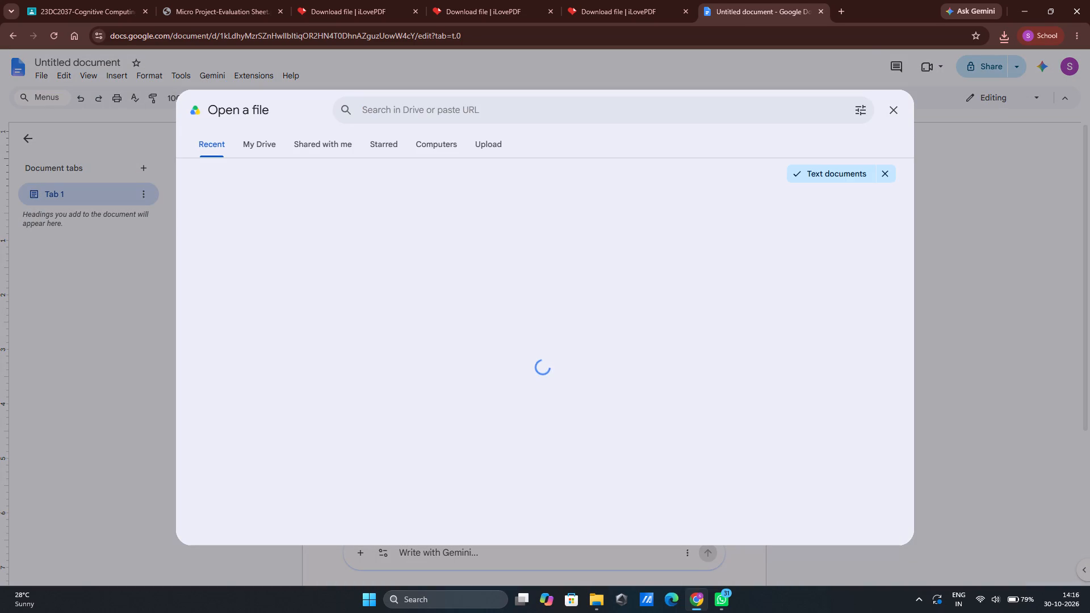
{"action": "left_click", "coordinate": [488, 148]}
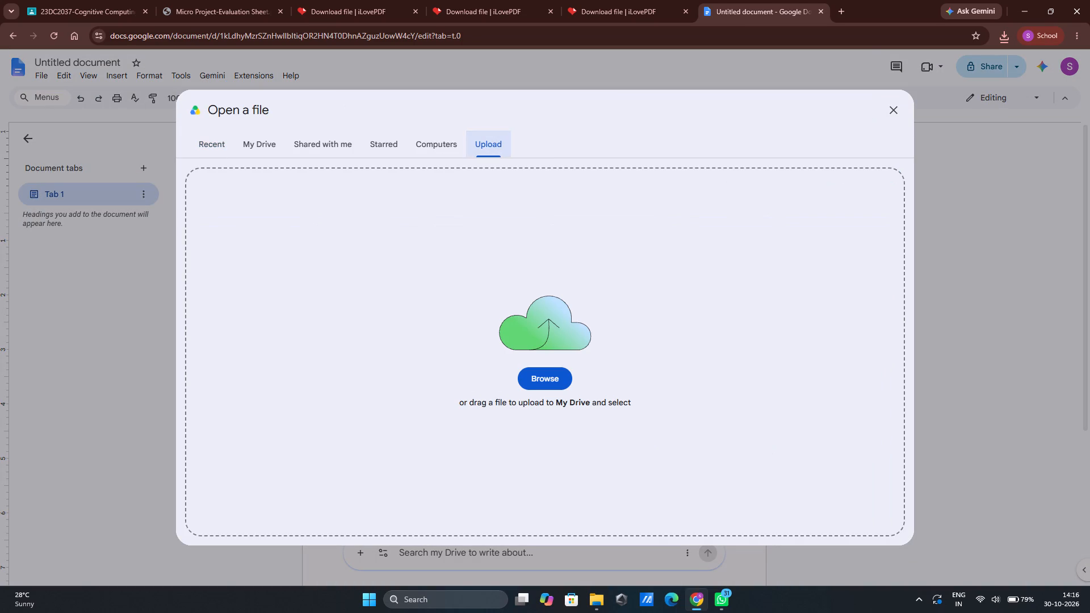
{"action": "left_click", "coordinate": [544, 381]}
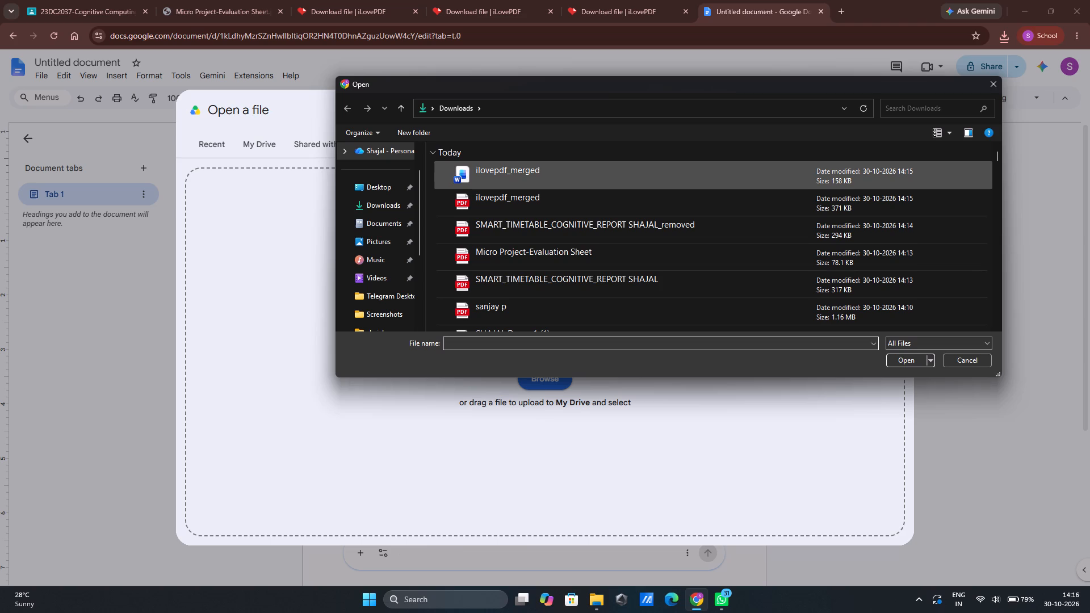
{"action": "left_click", "coordinate": [502, 197]}
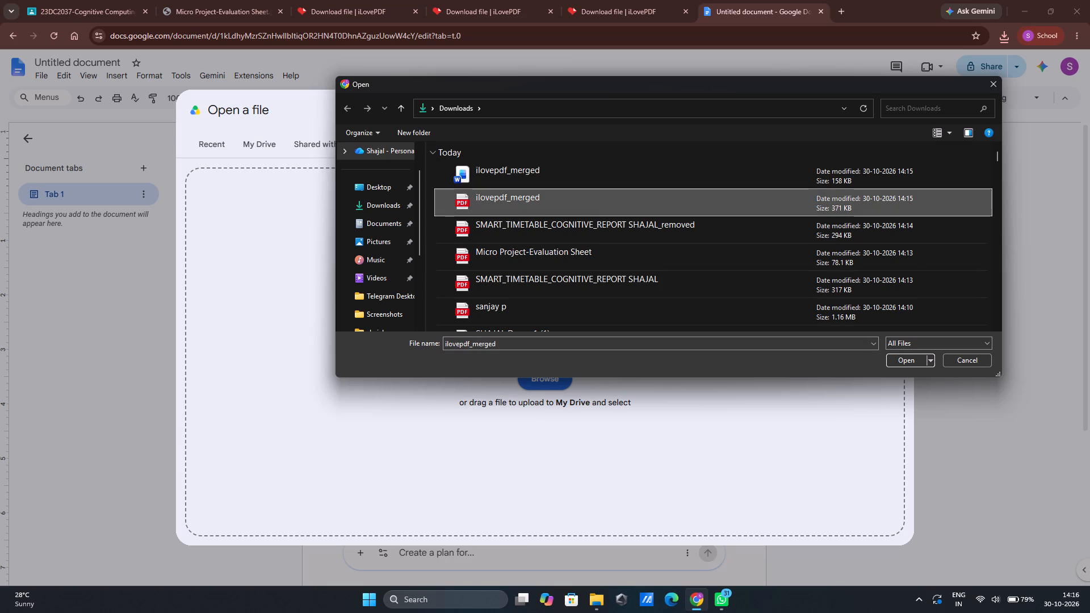
{"action": "left_click", "coordinate": [903, 361]}
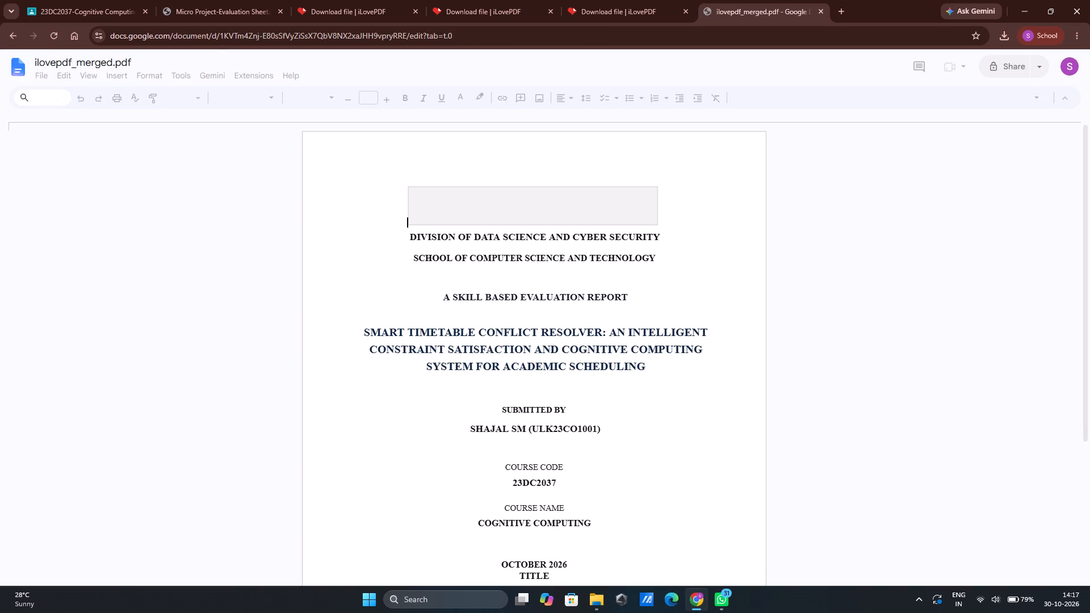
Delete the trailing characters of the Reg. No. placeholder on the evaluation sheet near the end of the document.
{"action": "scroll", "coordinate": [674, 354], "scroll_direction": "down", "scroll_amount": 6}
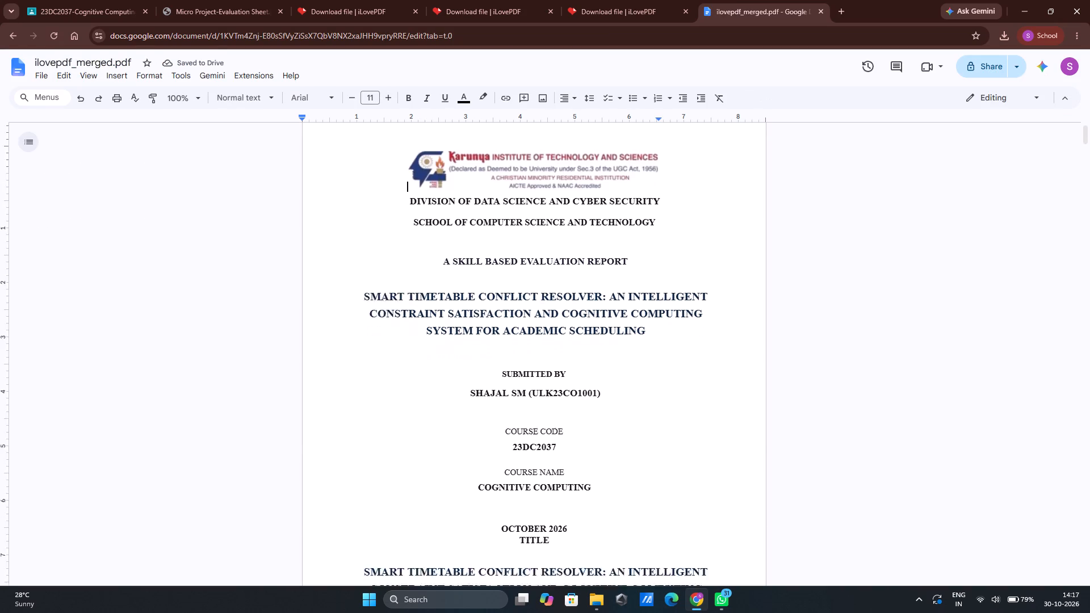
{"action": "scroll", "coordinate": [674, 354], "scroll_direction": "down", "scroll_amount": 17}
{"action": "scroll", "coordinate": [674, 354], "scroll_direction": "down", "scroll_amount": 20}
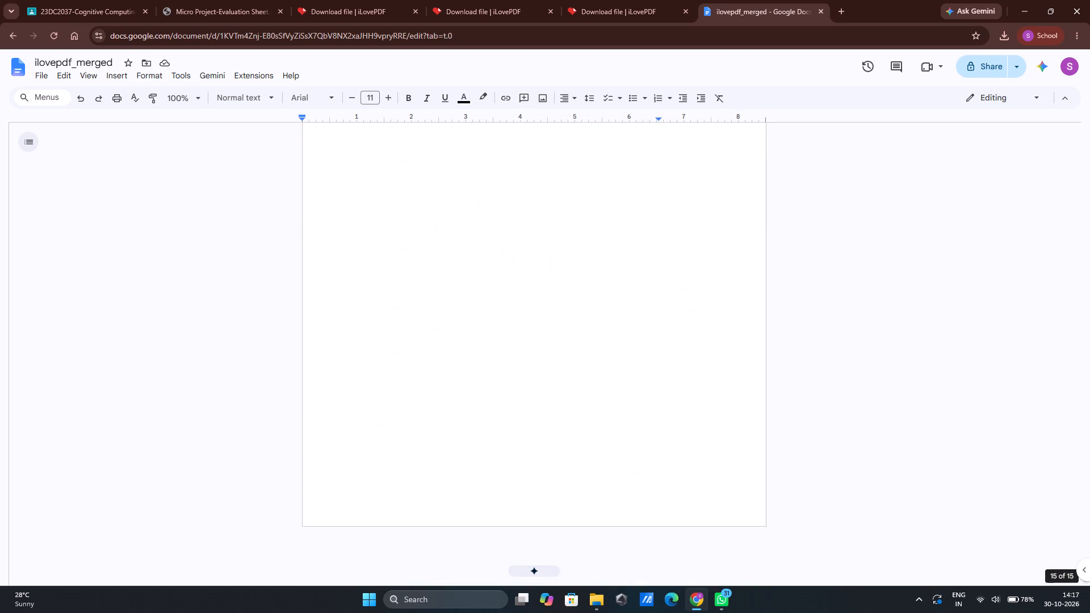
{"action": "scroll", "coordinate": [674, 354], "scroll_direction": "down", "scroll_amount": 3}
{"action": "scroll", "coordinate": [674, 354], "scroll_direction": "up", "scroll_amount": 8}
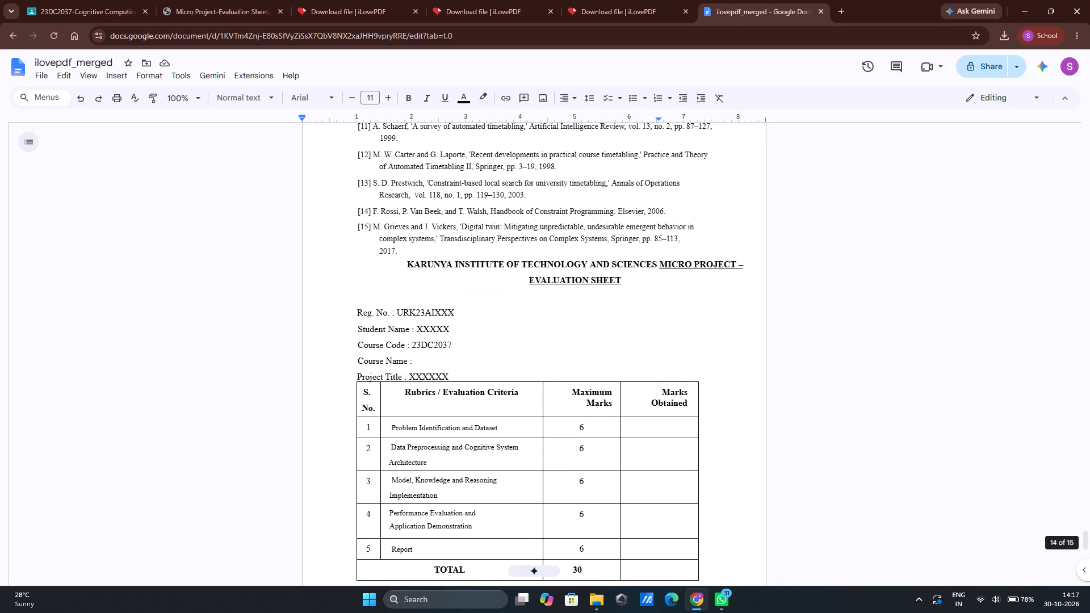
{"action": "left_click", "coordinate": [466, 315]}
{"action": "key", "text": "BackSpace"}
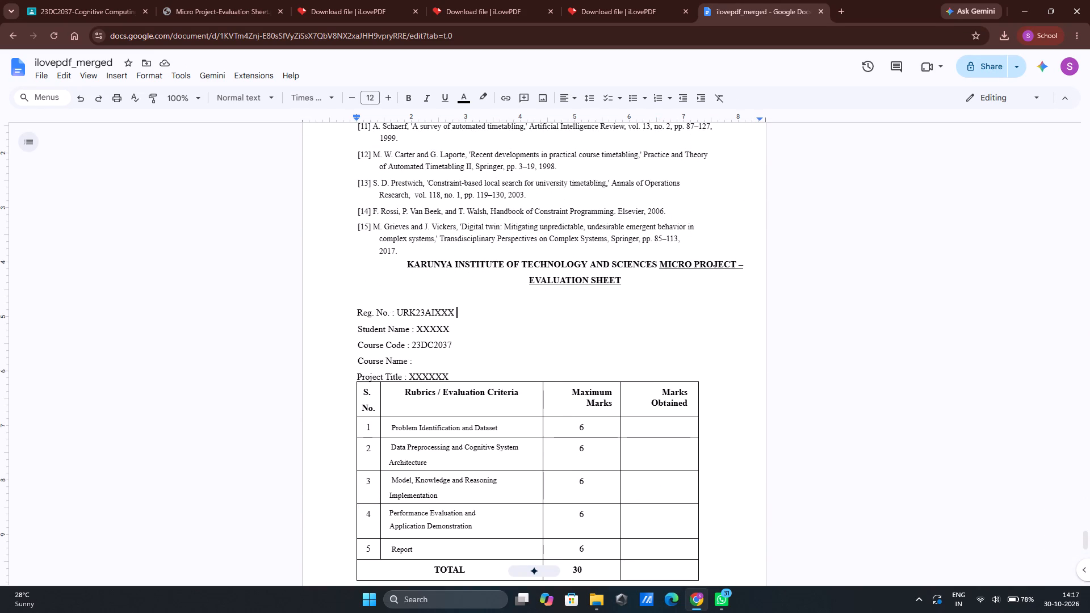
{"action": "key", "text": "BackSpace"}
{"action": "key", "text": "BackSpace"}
Switch to File Explorer, open the ilovepdf_merged Word document from Downloads in Microsoft Word, and enable editing.
{"action": "left_click", "coordinate": [605, 607]}
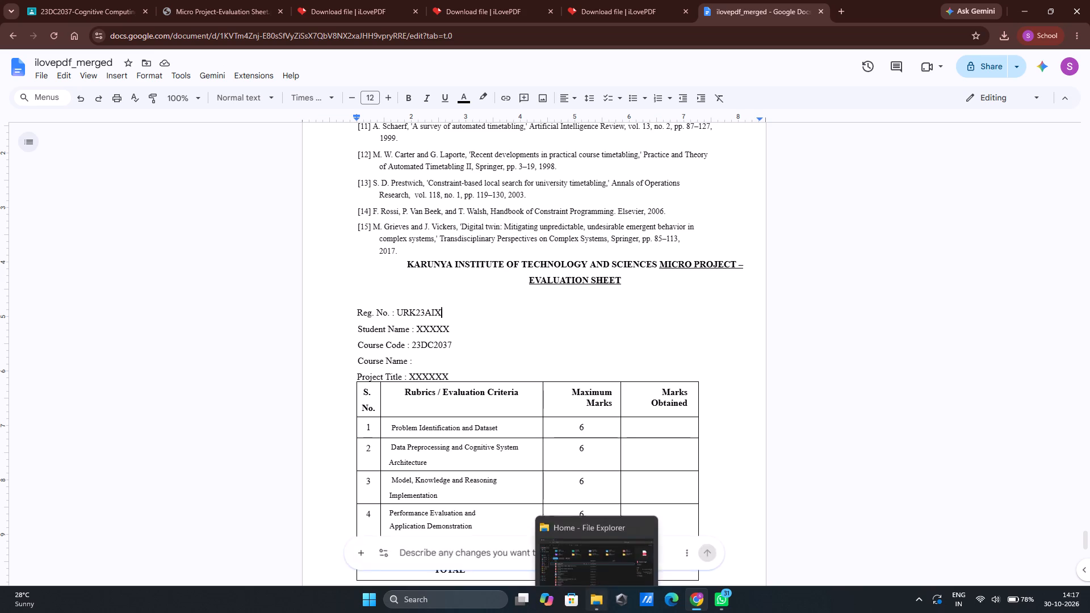
{"action": "left_click", "coordinate": [62, 190]}
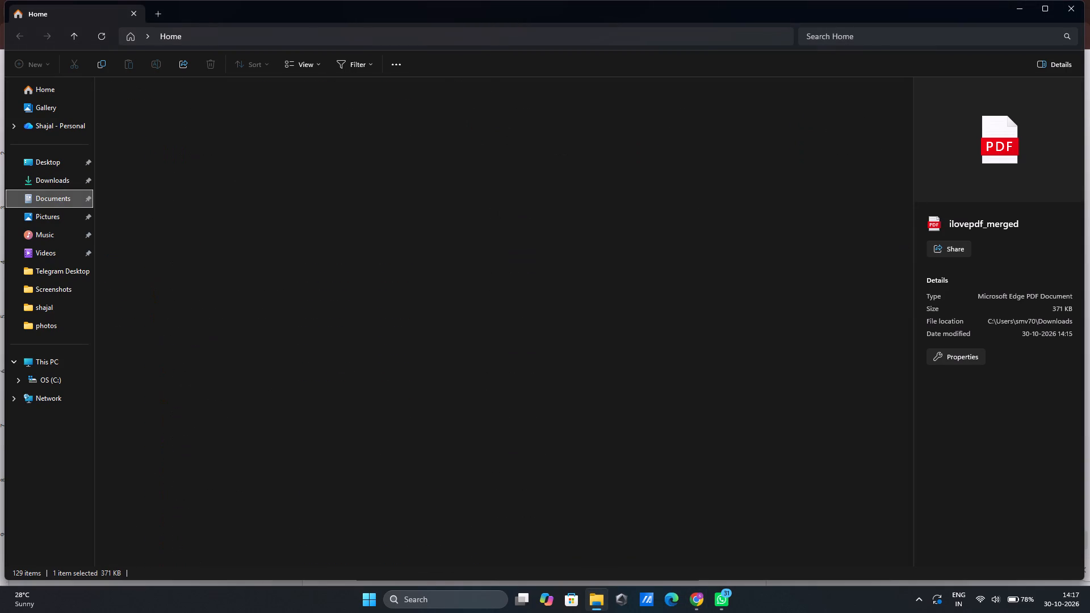
{"action": "left_click", "coordinate": [60, 180]}
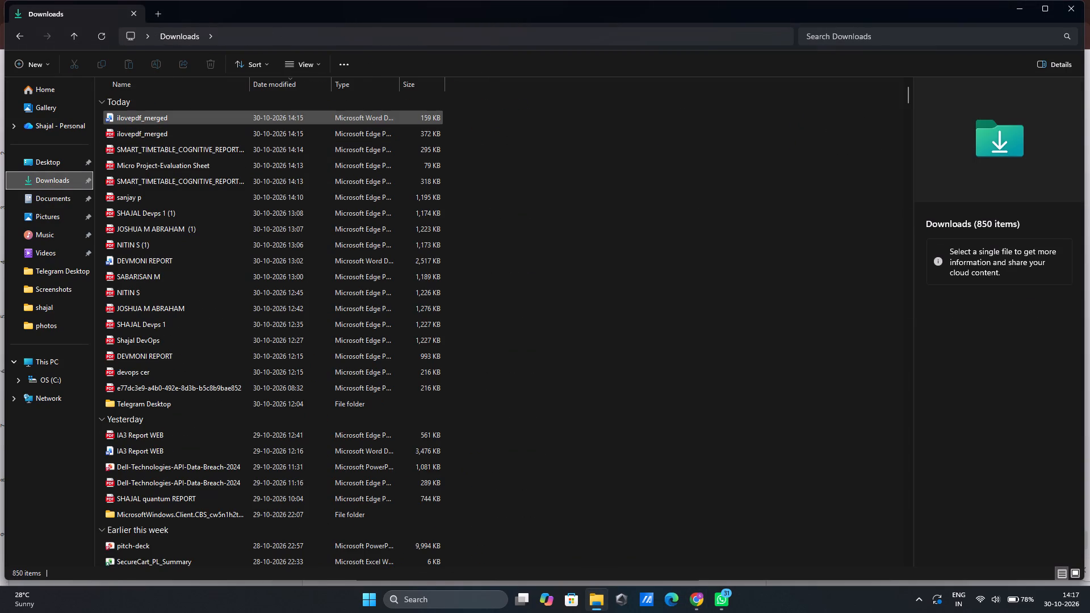
{"action": "double_click", "coordinate": [153, 121]}
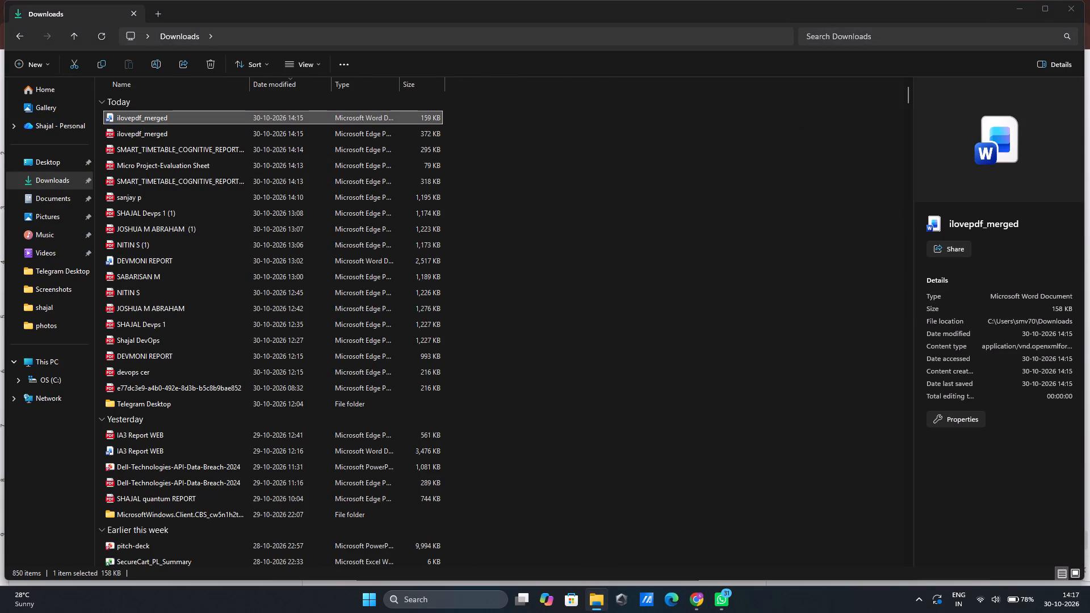
{"action": "scroll", "coordinate": [540, 360], "scroll_direction": "down", "scroll_amount": 12}
{"action": "left_click", "coordinate": [439, 51]}
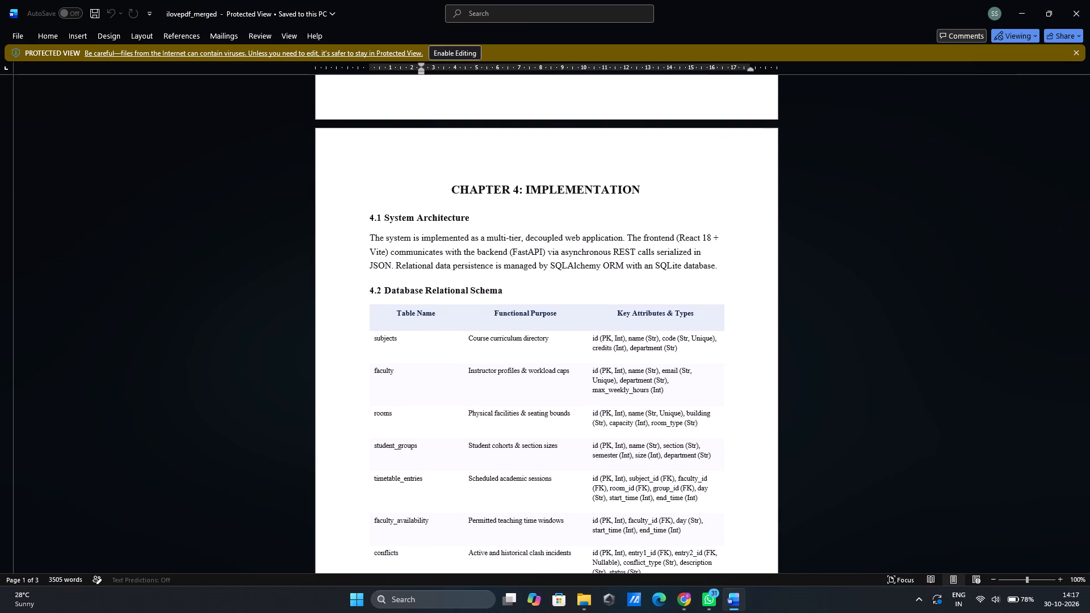
Replace the Reg. No. placeholder on the last page's evaluation sheet with the student's registration number.
{"action": "scroll", "coordinate": [562, 379], "scroll_direction": "down", "scroll_amount": 20}
{"action": "scroll", "coordinate": [562, 379], "scroll_direction": "down", "scroll_amount": 20}
{"action": "scroll", "coordinate": [562, 379], "scroll_direction": "down", "scroll_amount": 16}
{"action": "scroll", "coordinate": [562, 379], "scroll_direction": "up", "scroll_amount": 2}
{"action": "scroll", "coordinate": [562, 379], "scroll_direction": "down", "scroll_amount": 20}
{"action": "scroll", "coordinate": [562, 379], "scroll_direction": "down", "scroll_amount": 20}
{"action": "scroll", "coordinate": [562, 379], "scroll_direction": "down", "scroll_amount": 20}
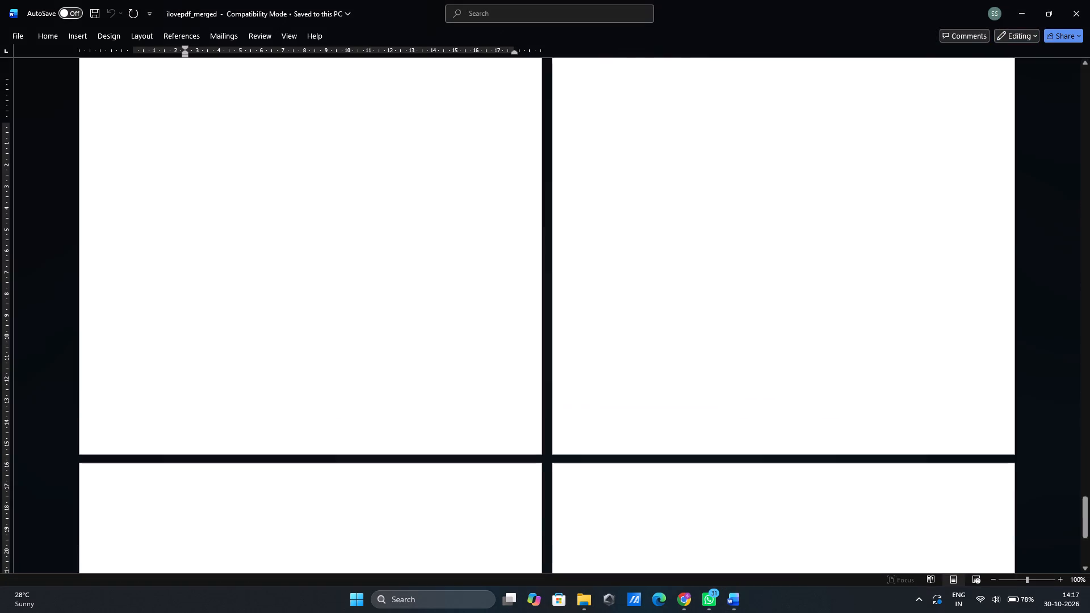
{"action": "scroll", "coordinate": [562, 379], "scroll_direction": "down", "scroll_amount": 14}
{"action": "scroll", "coordinate": [562, 379], "scroll_direction": "down", "scroll_amount": 20}
{"action": "scroll", "coordinate": [562, 379], "scroll_direction": "down", "scroll_amount": 20}
{"action": "scroll", "coordinate": [562, 379], "scroll_direction": "down", "scroll_amount": 20}
{"action": "scroll", "coordinate": [562, 379], "scroll_direction": "up", "scroll_amount": 1}
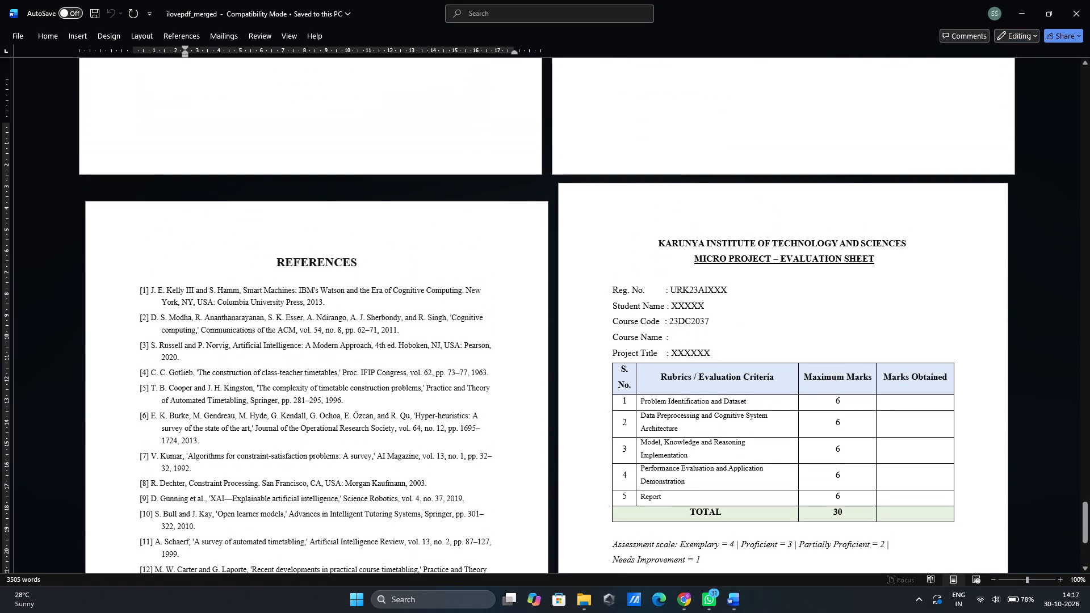
{"action": "left_click", "coordinate": [731, 290]}
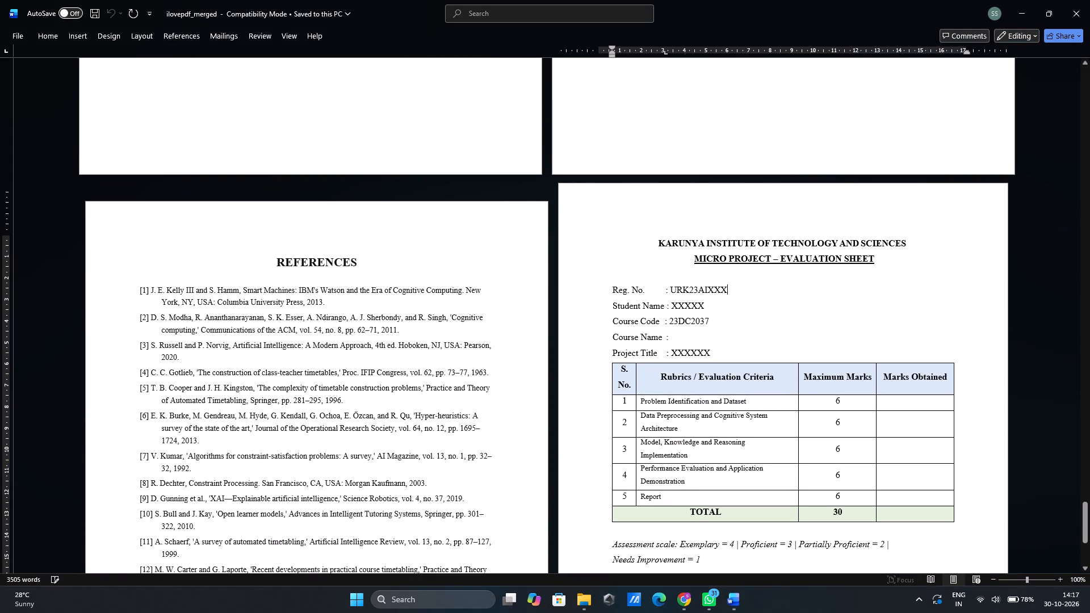
{"action": "key", "text": "BackSpace"}
{"action": "key", "text": "BackSpace"}
{"action": "key", "text": "BackSpace"}
{"action": "key", "text": "BackSpace"}
{"action": "key", "text": "BackSpace"}
{"action": "key", "text": "BackSpace"}
{"action": "key", "text": "BackSpace"}
{"action": "key", "text": "BackSpace"}
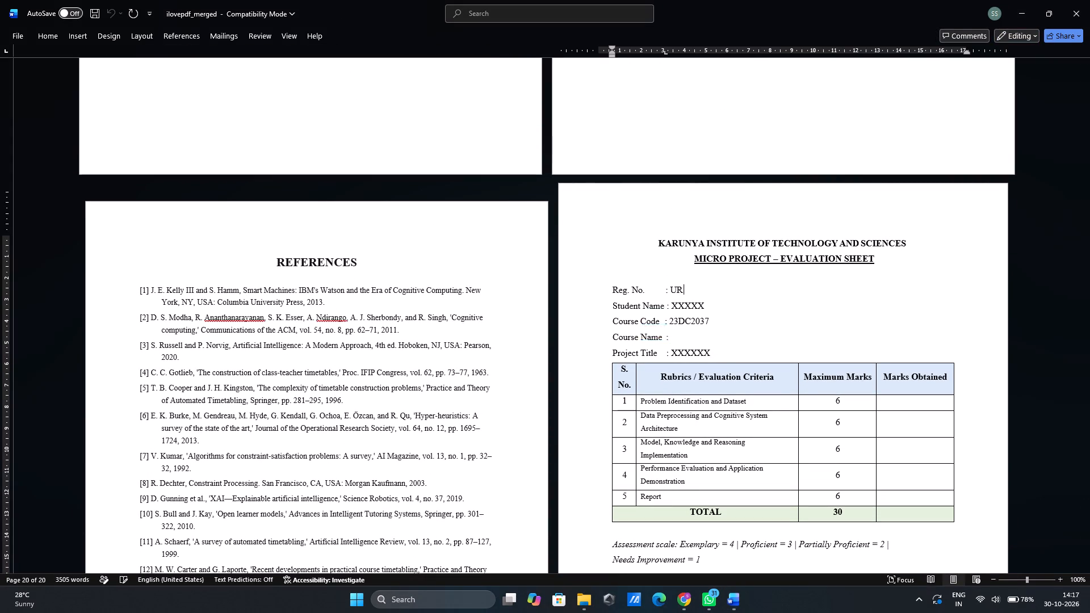
{"action": "key", "text": "BackSpace"}
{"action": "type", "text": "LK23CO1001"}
Replace the Student Name placeholder with the student's first name, clearing the stray initials in front of Course Code.
{"action": "left_click", "coordinate": [706, 306]}
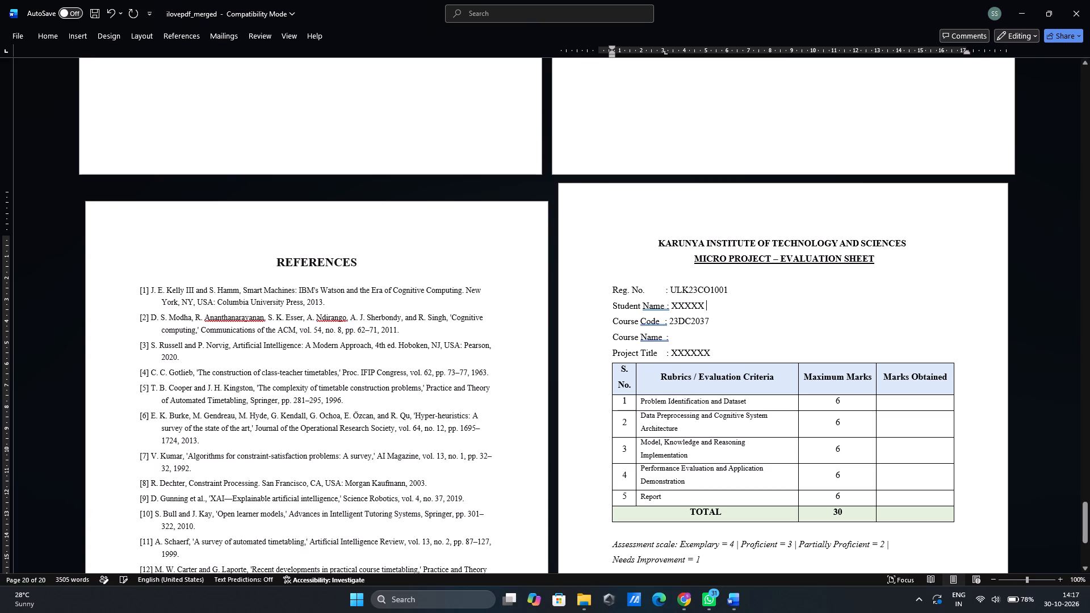
{"action": "key", "text": "BackSpace"}
{"action": "key", "text": "BackSpace"}
{"action": "key", "text": "BackSpace"}
{"action": "key", "text": "BackSpace"}
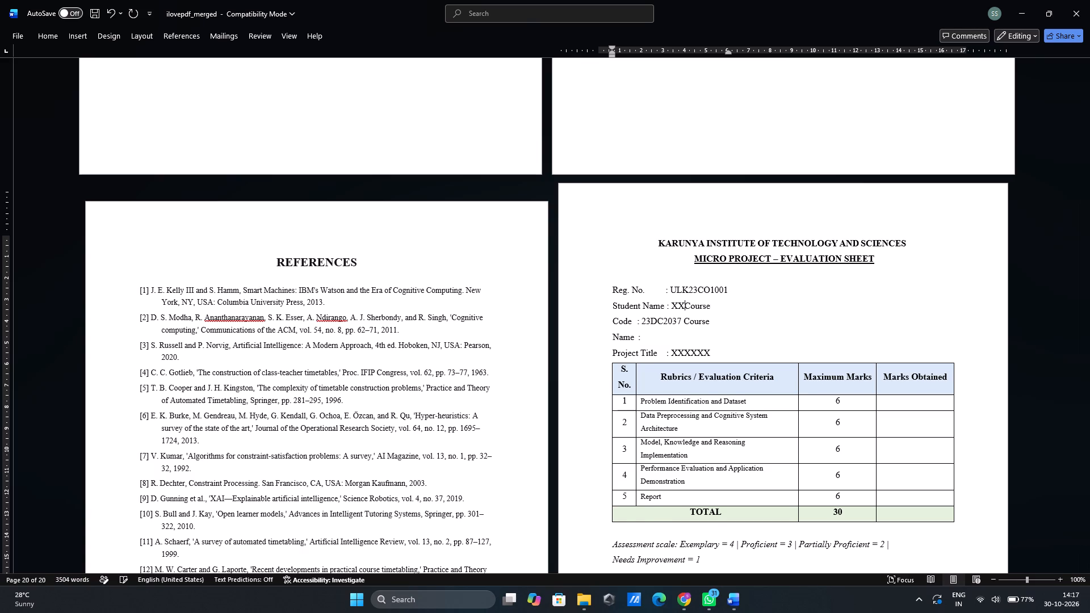
{"action": "key", "text": "BackSpace"}
{"action": "key", "text": "BackSpace"}
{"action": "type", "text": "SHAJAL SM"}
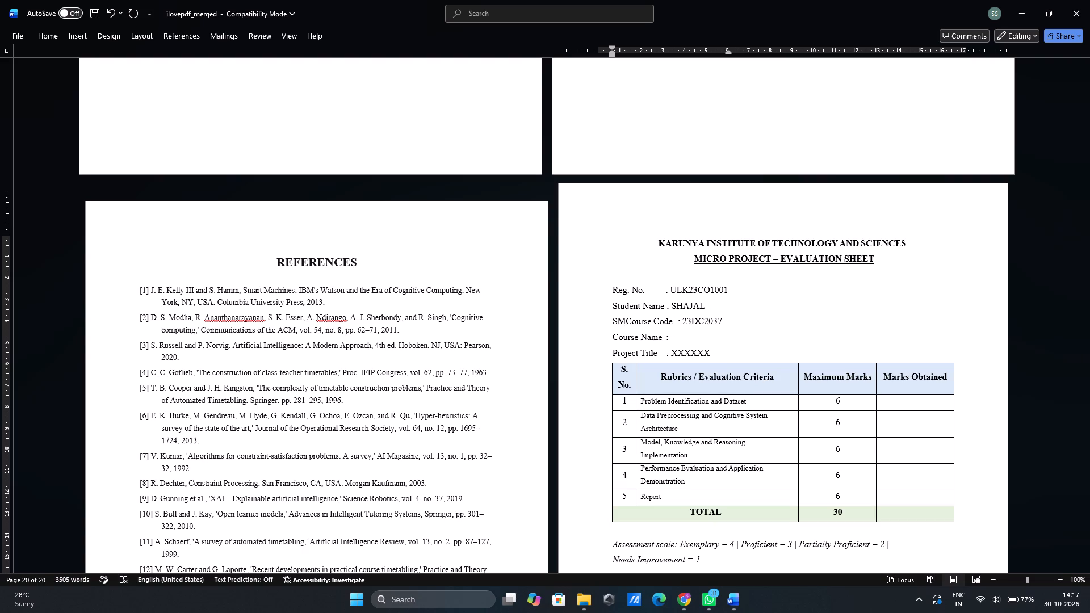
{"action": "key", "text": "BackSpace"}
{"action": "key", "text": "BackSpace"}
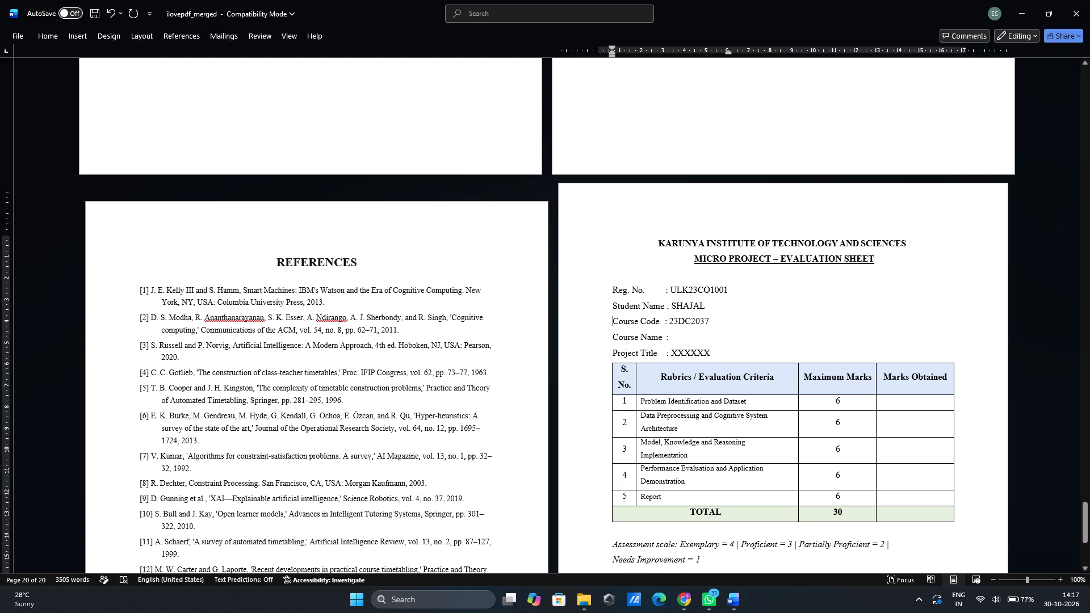
{"action": "left_click", "coordinate": [718, 306]}
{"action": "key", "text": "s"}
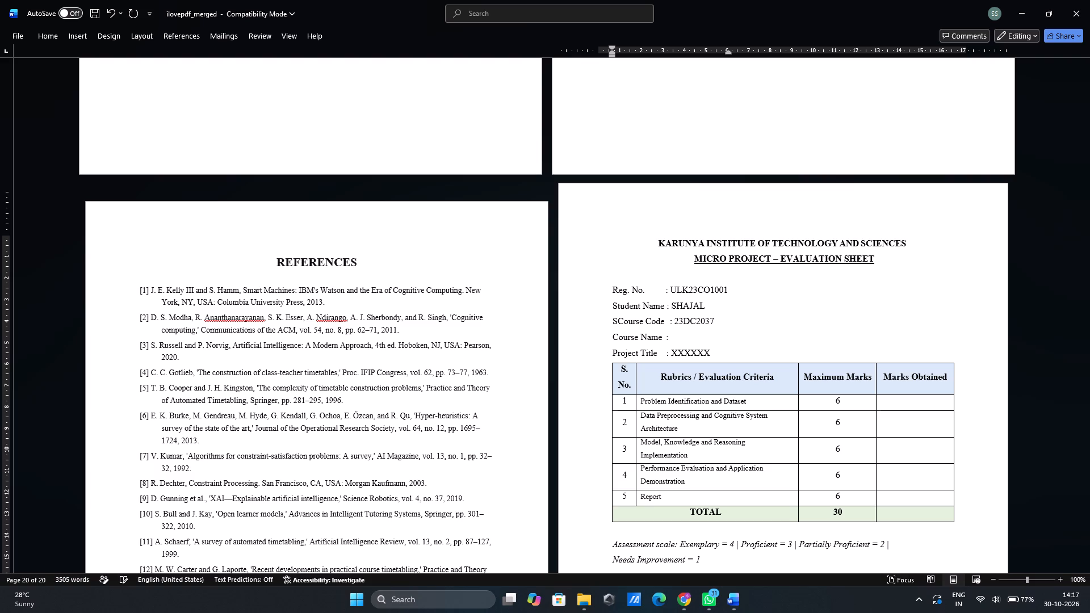
{"action": "key", "text": "BackSpace"}
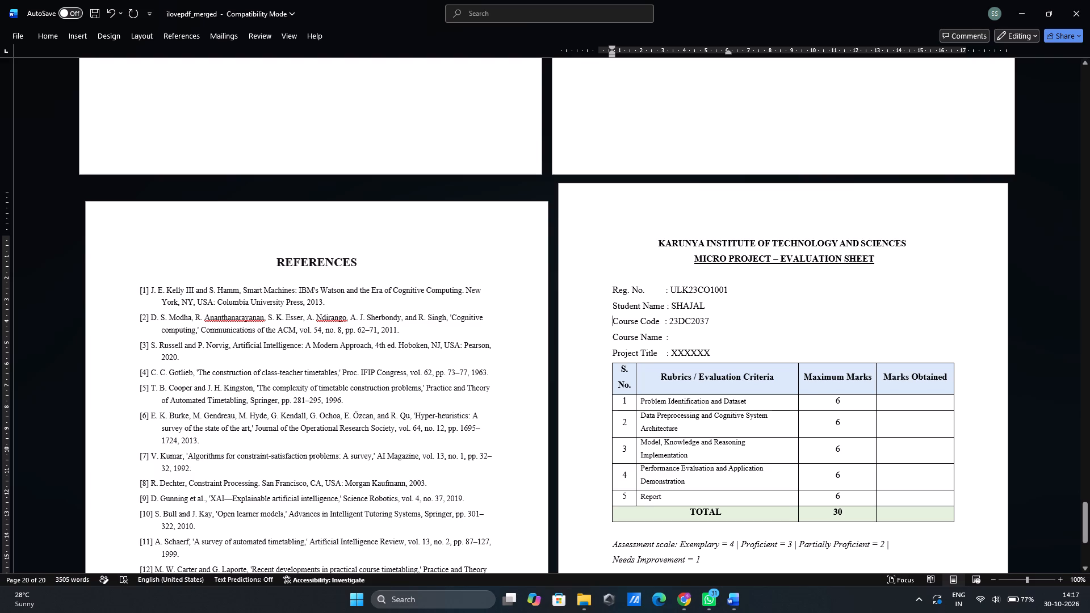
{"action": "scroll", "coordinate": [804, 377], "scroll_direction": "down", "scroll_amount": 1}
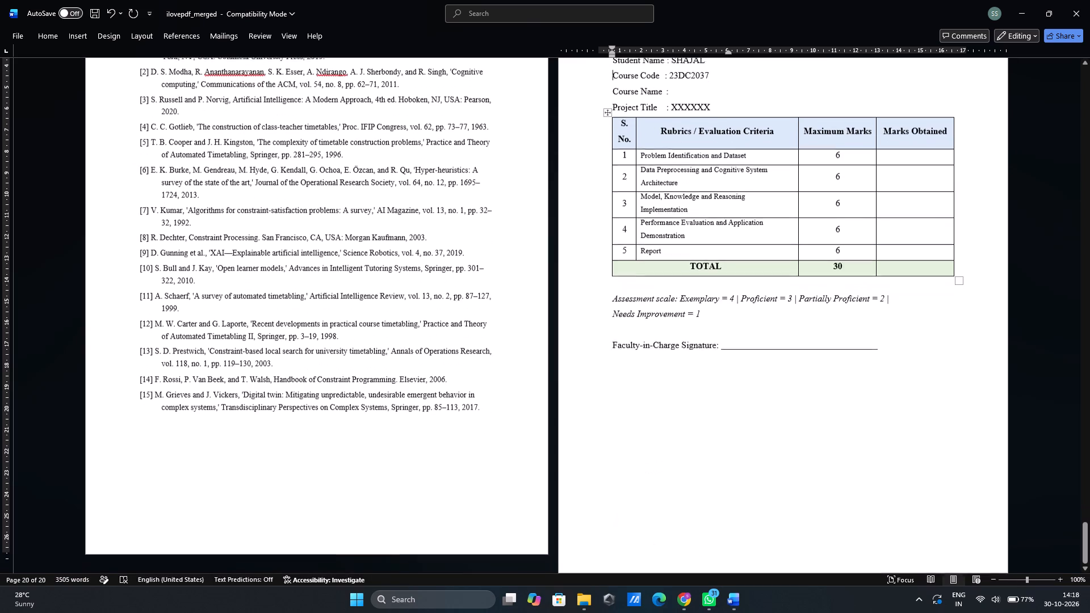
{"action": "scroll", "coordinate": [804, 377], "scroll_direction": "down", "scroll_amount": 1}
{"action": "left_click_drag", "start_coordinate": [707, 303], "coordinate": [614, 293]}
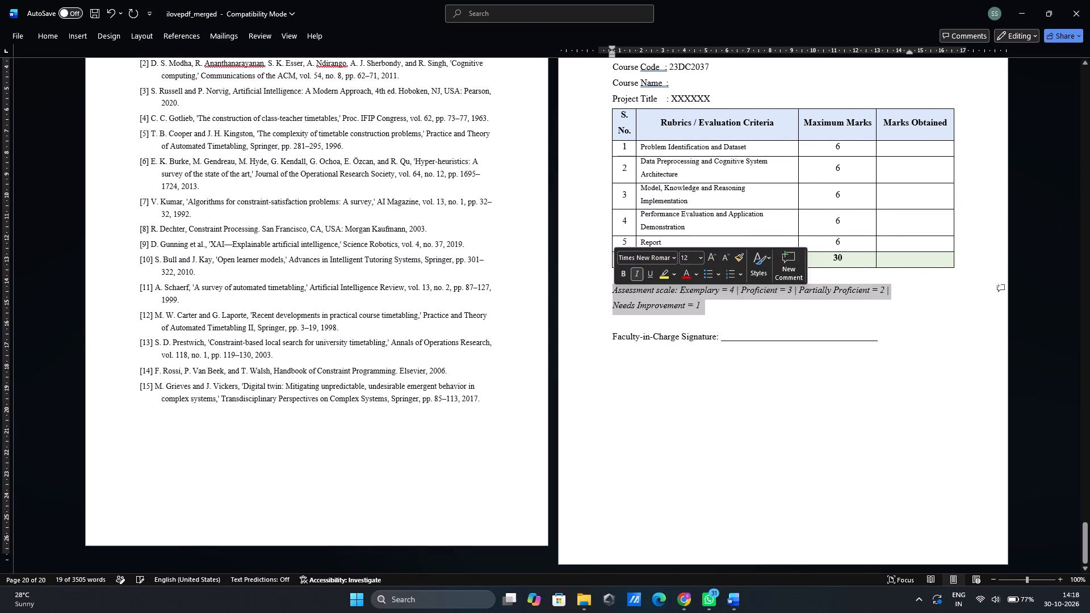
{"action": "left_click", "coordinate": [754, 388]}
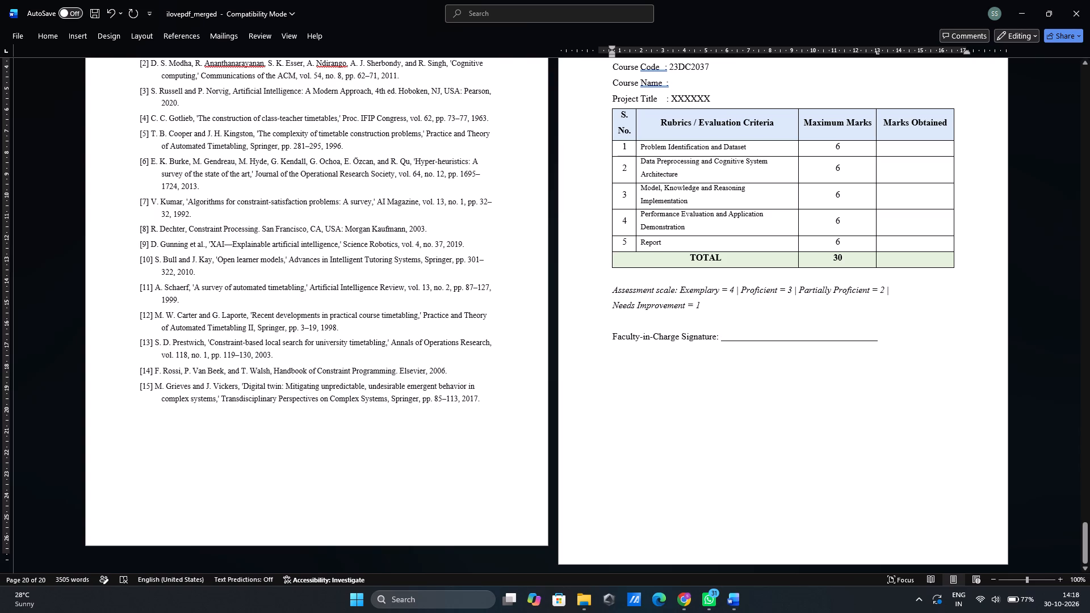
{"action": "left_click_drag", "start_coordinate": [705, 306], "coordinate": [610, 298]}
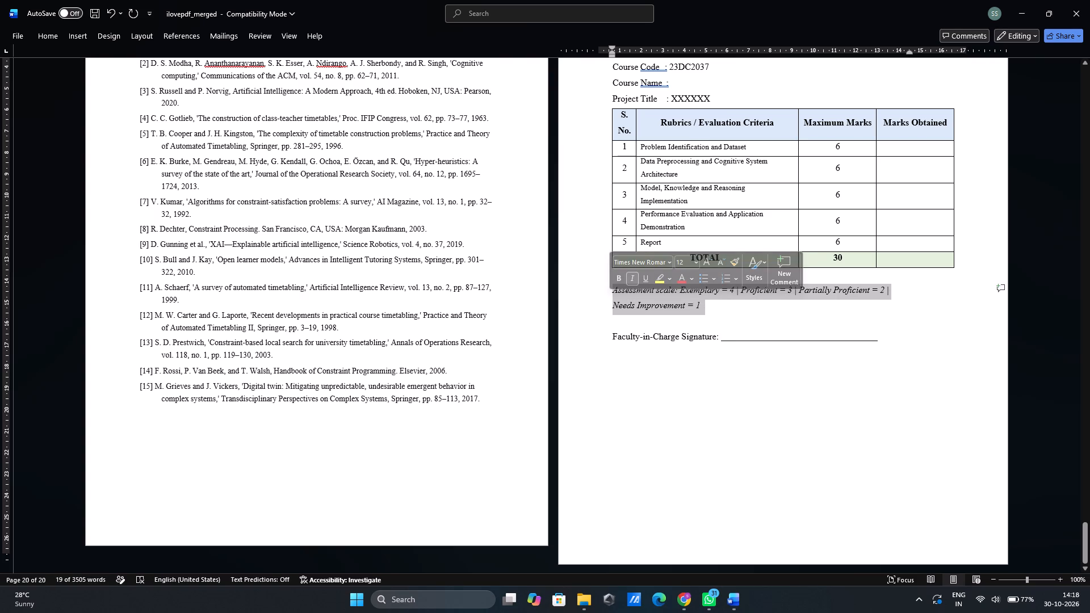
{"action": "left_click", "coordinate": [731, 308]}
Replace the Project Title placeholder on the evaluation sheet with SMART TIMETABLE CONFLICT RESOLVER, copied from the cover page title.
{"action": "scroll", "coordinate": [731, 308], "scroll_direction": "up", "scroll_amount": 1}
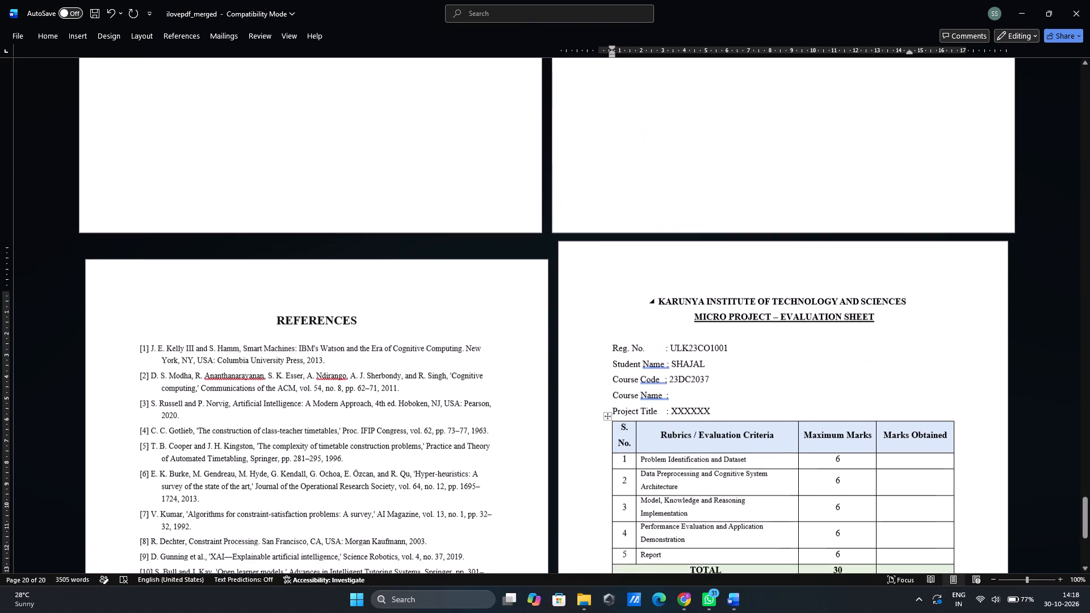
{"action": "scroll", "coordinate": [731, 308], "scroll_direction": "up", "scroll_amount": 1}
{"action": "left_click", "coordinate": [716, 410]}
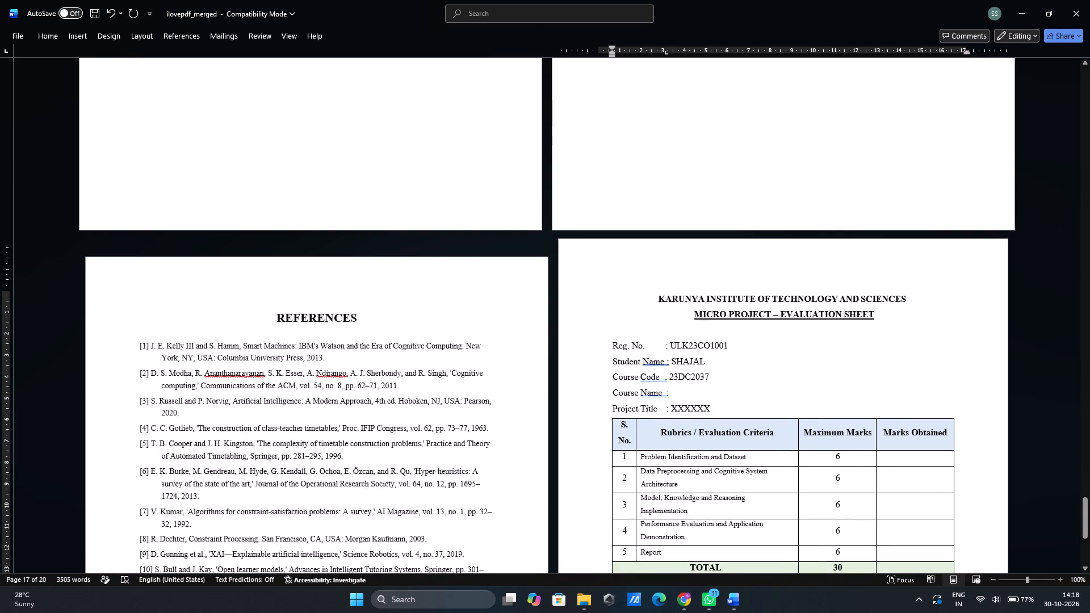
{"action": "scroll", "coordinate": [380, 266], "scroll_direction": "up", "scroll_amount": 11}
{"action": "scroll", "coordinate": [380, 266], "scroll_direction": "up", "scroll_amount": 11}
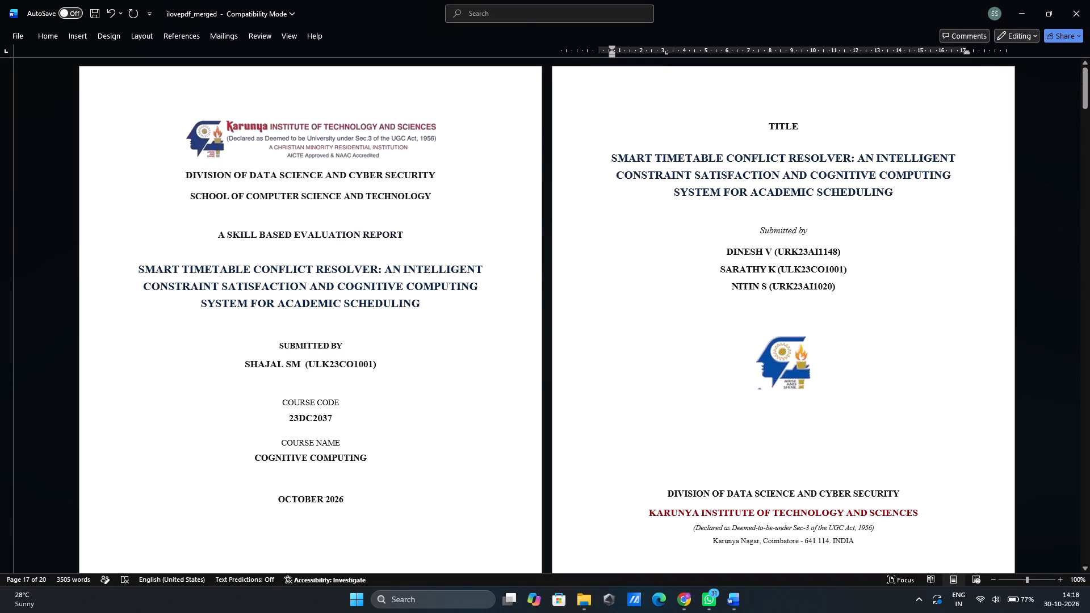
{"action": "left_click_drag", "start_coordinate": [139, 266], "coordinate": [379, 272]}
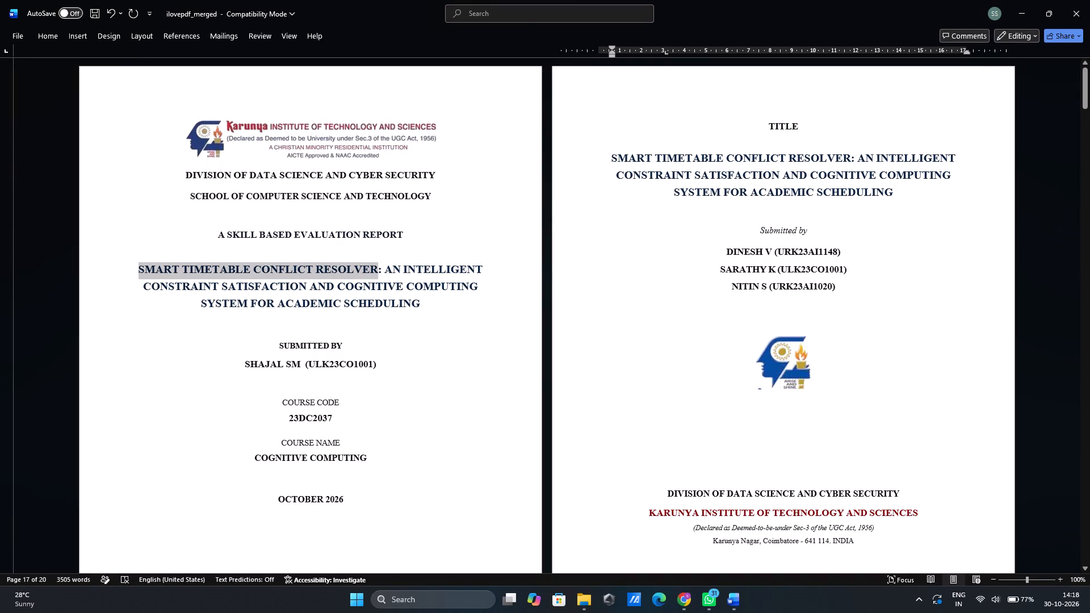
{"action": "left_click_drag", "start_coordinate": [379, 272], "coordinate": [379, 271]}
{"action": "key", "text": "ctrl+c"}
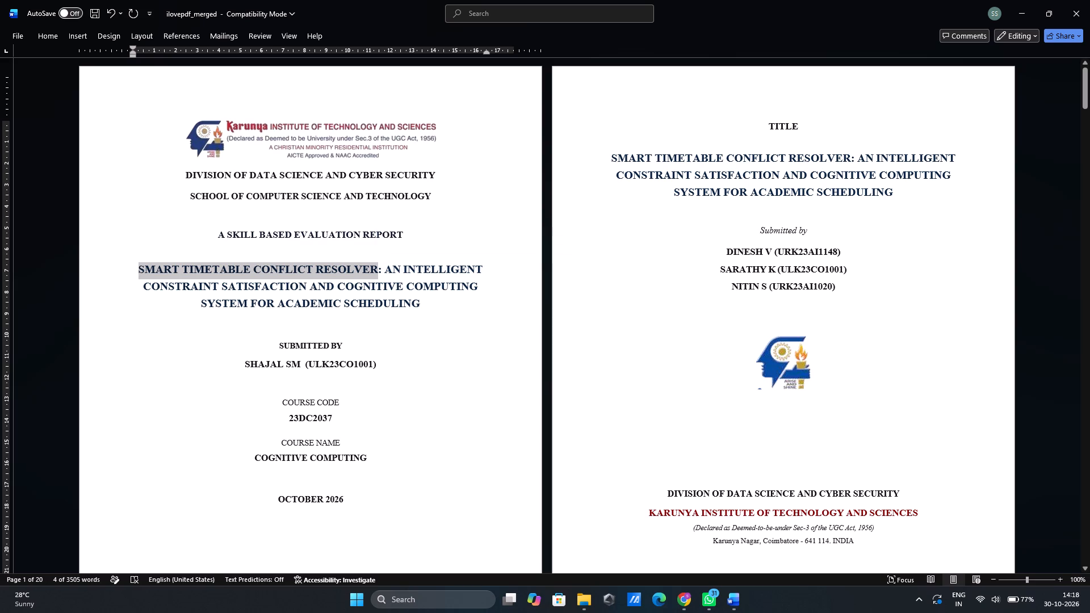
{"action": "scroll", "coordinate": [459, 309], "scroll_direction": "down", "scroll_amount": 20}
{"action": "scroll", "coordinate": [459, 309], "scroll_direction": "down", "scroll_amount": 11}
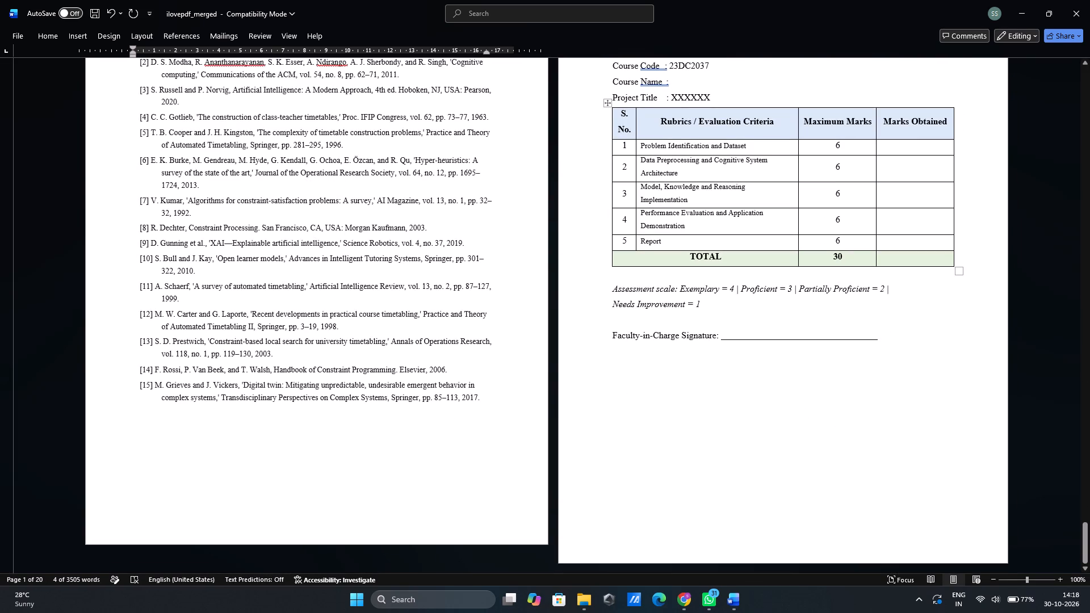
{"action": "scroll", "coordinate": [680, 200], "scroll_direction": "up", "scroll_amount": 1}
{"action": "left_click", "coordinate": [719, 204]}
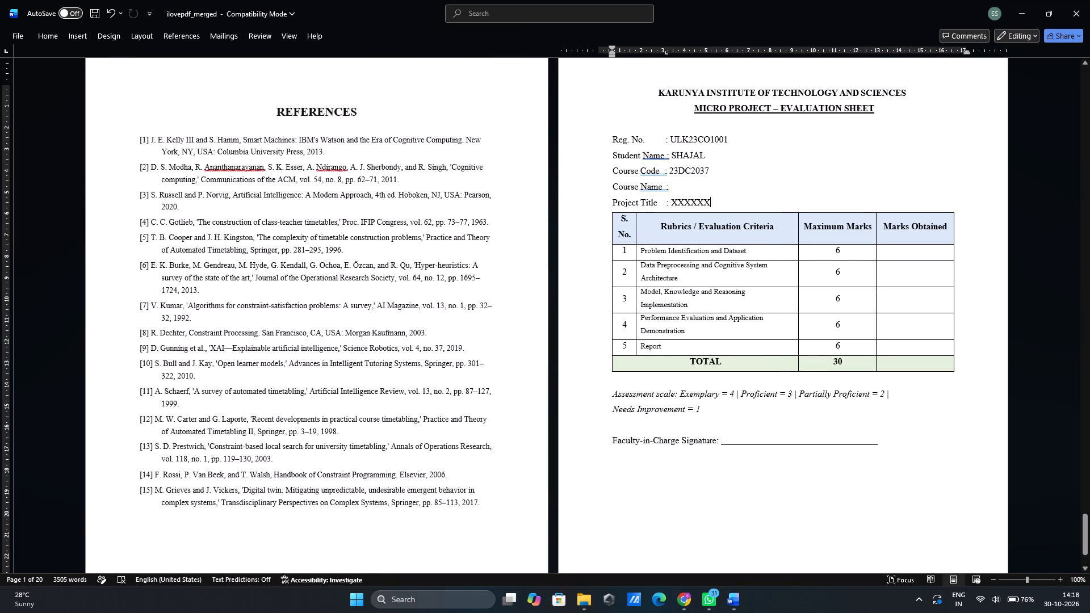
{"action": "key", "text": "BackSpace"}
{"action": "key", "text": "BackSpace"}
{"action": "key", "text": "BackSpace"}
{"action": "key", "text": "BackSpace"}
{"action": "key", "text": "BackSpace"}
{"action": "key", "text": "BackSpace"}
{"action": "key", "text": "ctrl+v"}
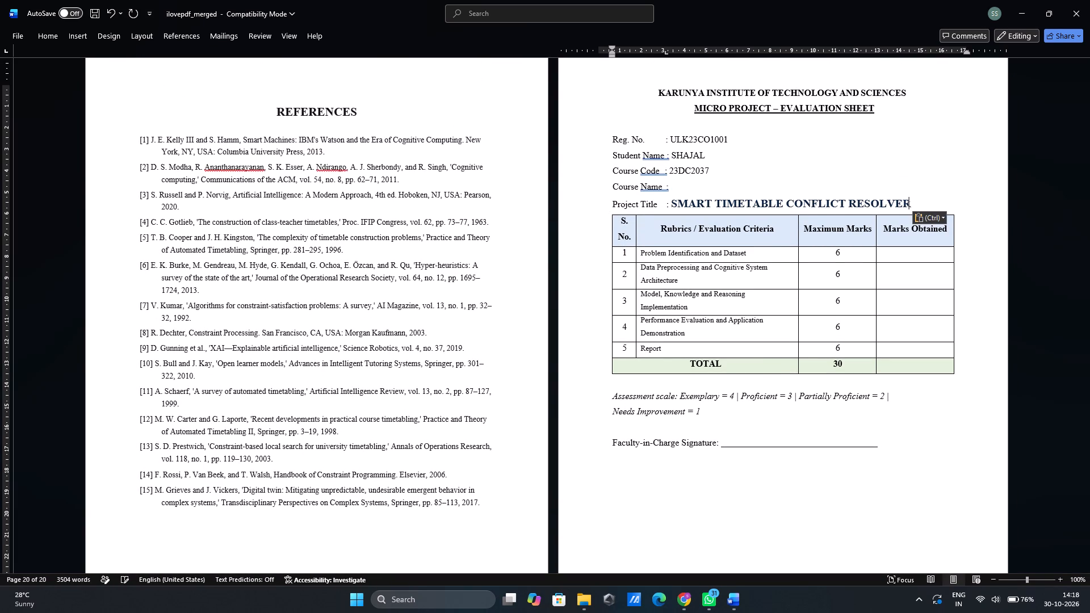
Remove the bold formatting from the project title on the evaluation sheet and set its font size to 12.
{"action": "left_click_drag", "start_coordinate": [912, 201], "coordinate": [722, 194]}
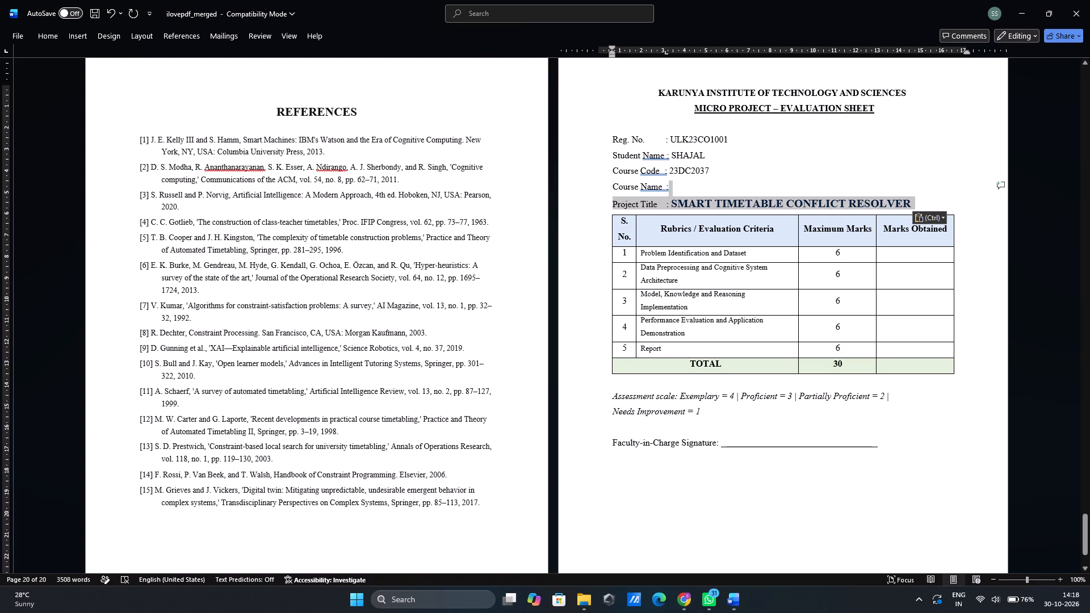
{"action": "left_click_drag", "start_coordinate": [722, 194], "coordinate": [773, 194]}
{"action": "left_click", "coordinate": [773, 194]}
{"action": "left_click_drag", "start_coordinate": [671, 204], "coordinate": [833, 194]}
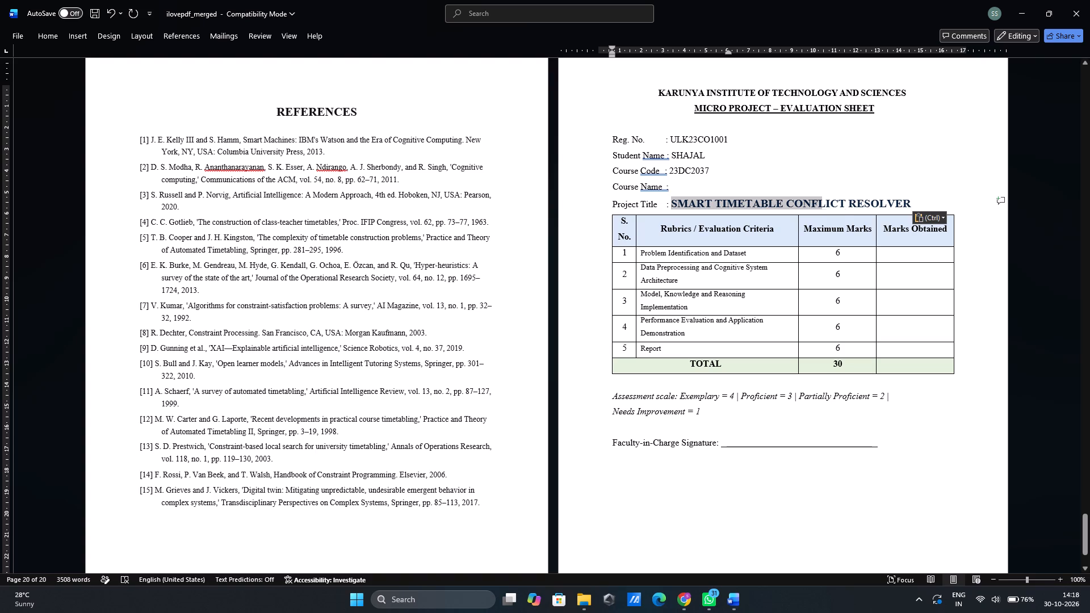
{"action": "left_click_drag", "start_coordinate": [833, 194], "coordinate": [912, 203]}
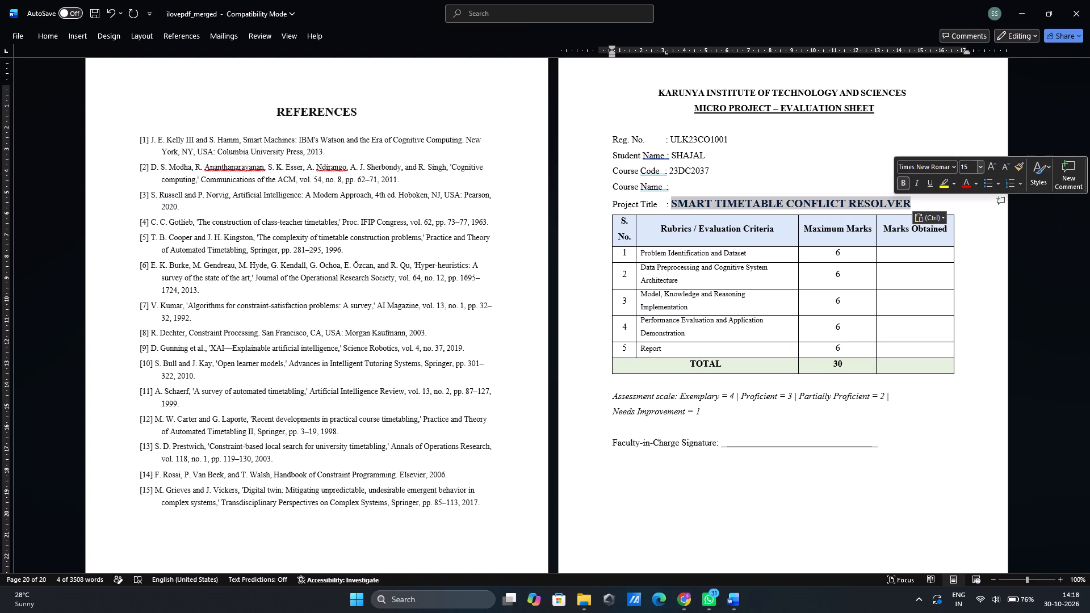
{"action": "left_click", "coordinate": [902, 185]}
{"action": "left_click", "coordinate": [980, 166]}
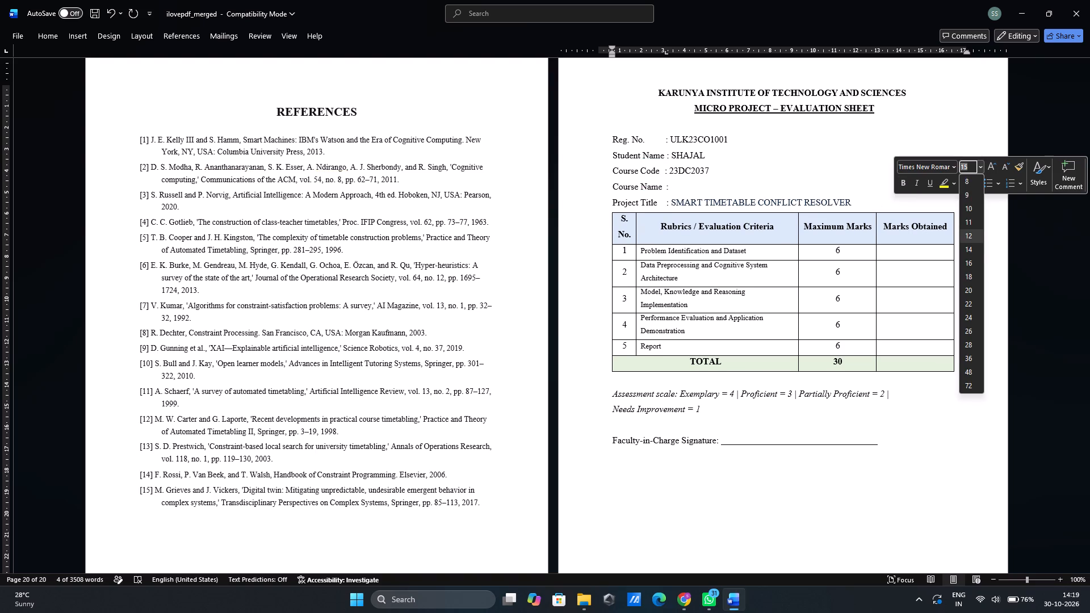
{"action": "left_click", "coordinate": [972, 239]}
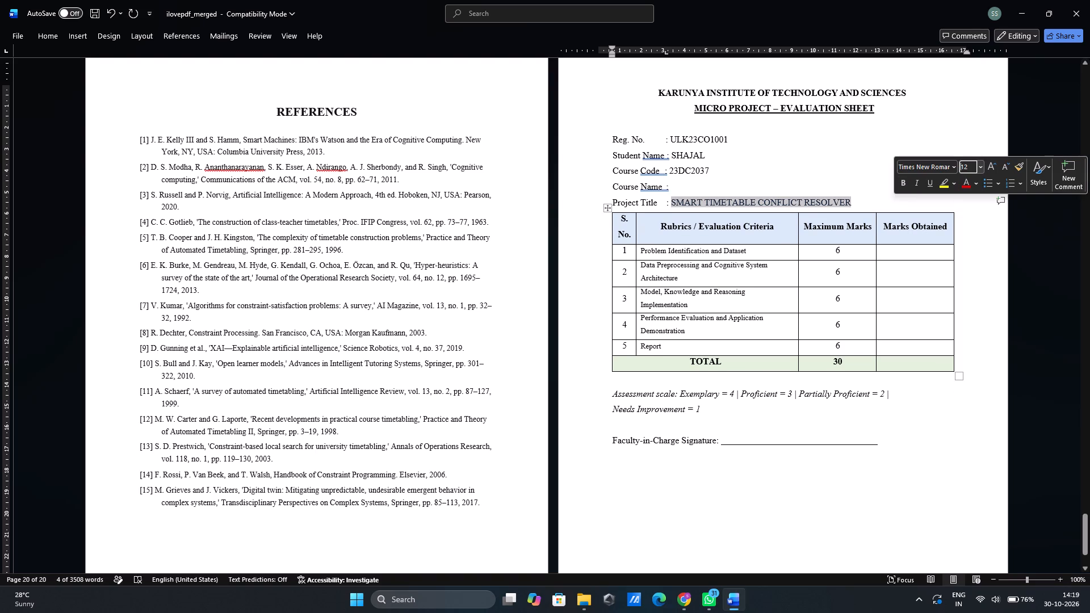
Copy the course name COGNITIVE COMPUTING from the cover page and place the cursor after Course Name on the evaluation sheet.
{"action": "left_click", "coordinate": [694, 188]}
{"action": "scroll", "coordinate": [401, 177], "scroll_direction": "up", "scroll_amount": 18}
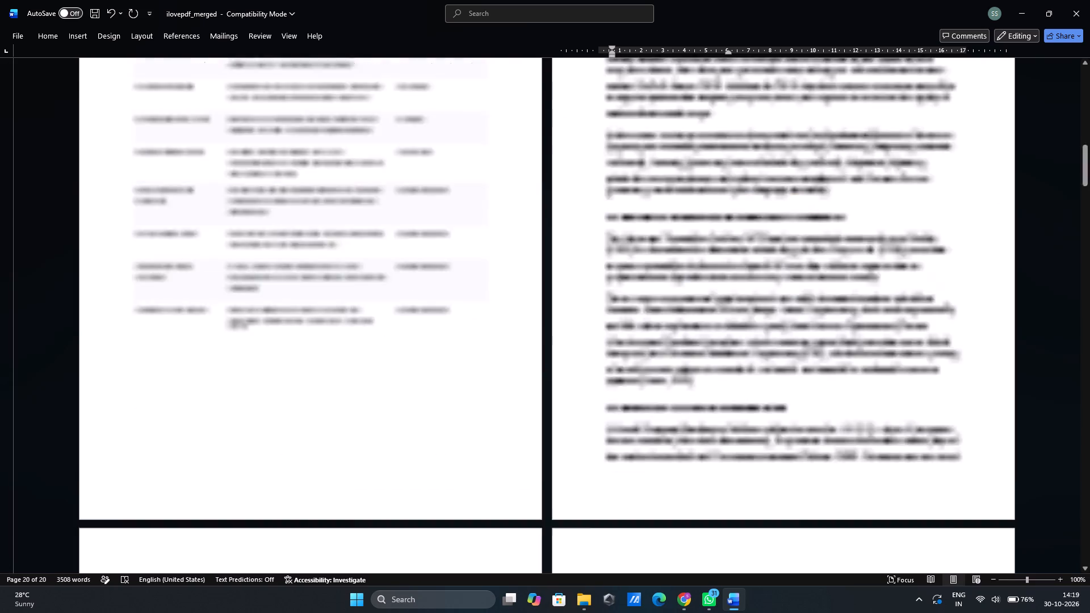
{"action": "scroll", "coordinate": [401, 177], "scroll_direction": "up", "scroll_amount": 3}
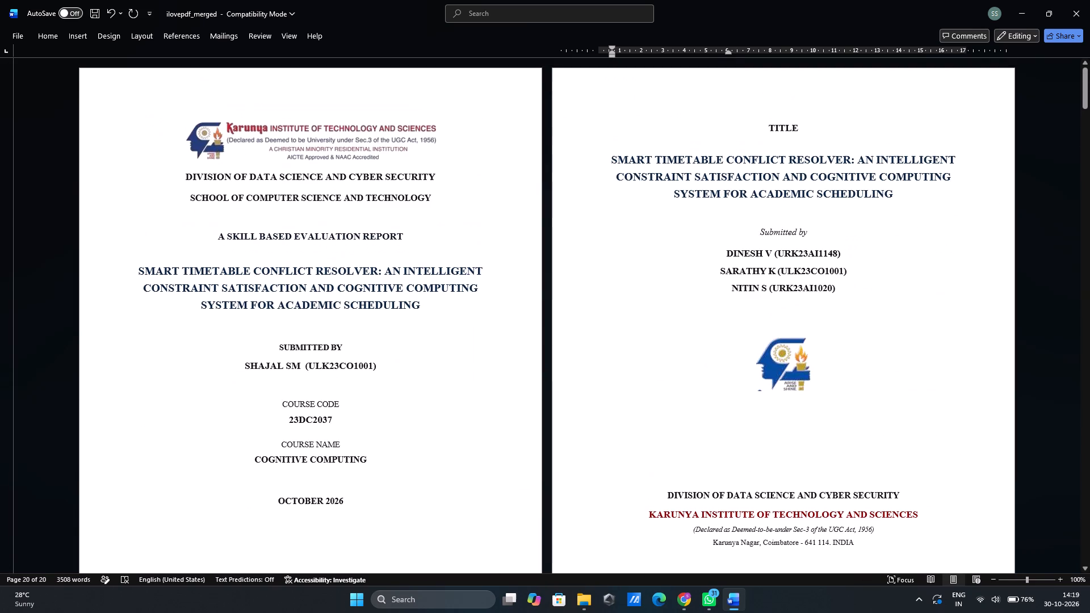
{"action": "left_click_drag", "start_coordinate": [256, 460], "coordinate": [374, 459]}
{"action": "key", "text": "ctrl+c"}
{"action": "scroll", "coordinate": [374, 459], "scroll_direction": "down", "scroll_amount": 3}
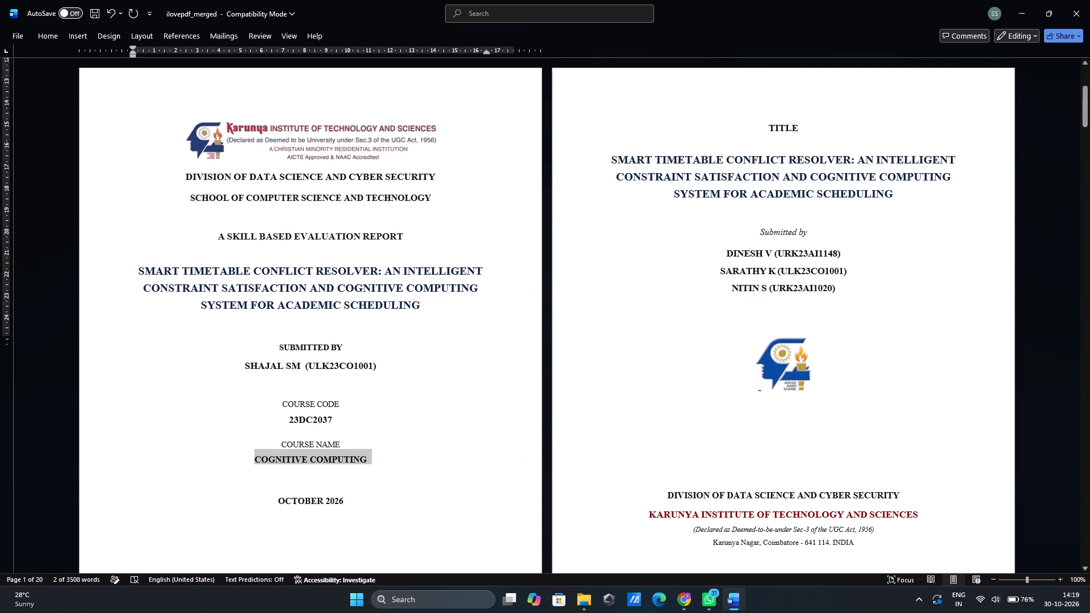
{"action": "scroll", "coordinate": [374, 459], "scroll_direction": "down", "scroll_amount": 20}
{"action": "scroll", "coordinate": [374, 459], "scroll_direction": "down", "scroll_amount": 1}
{"action": "scroll", "coordinate": [692, 230], "scroll_direction": "up", "scroll_amount": 1}
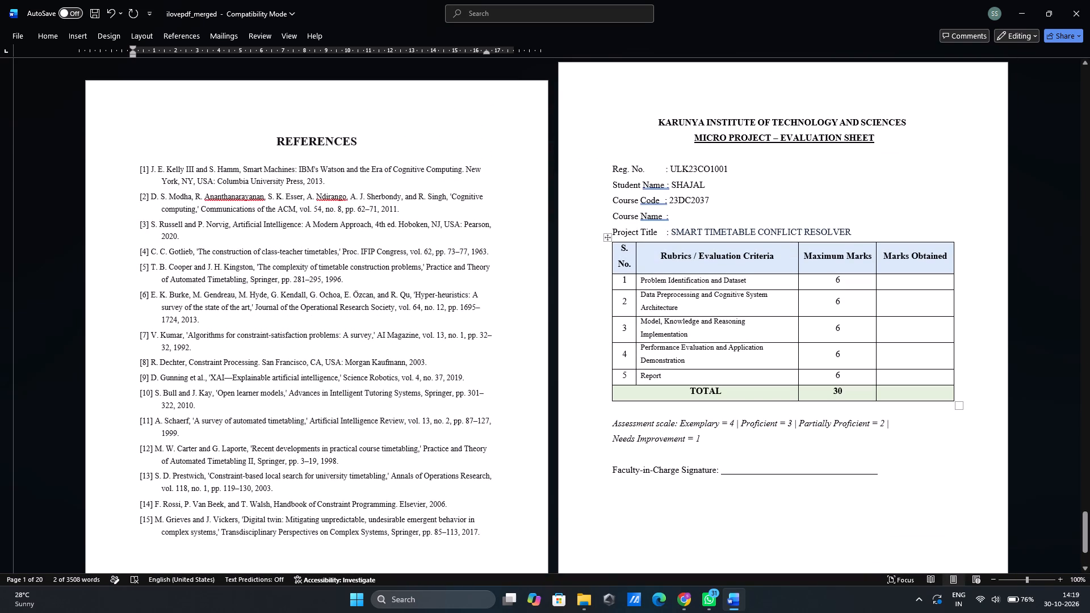
{"action": "left_click", "coordinate": [688, 216]}
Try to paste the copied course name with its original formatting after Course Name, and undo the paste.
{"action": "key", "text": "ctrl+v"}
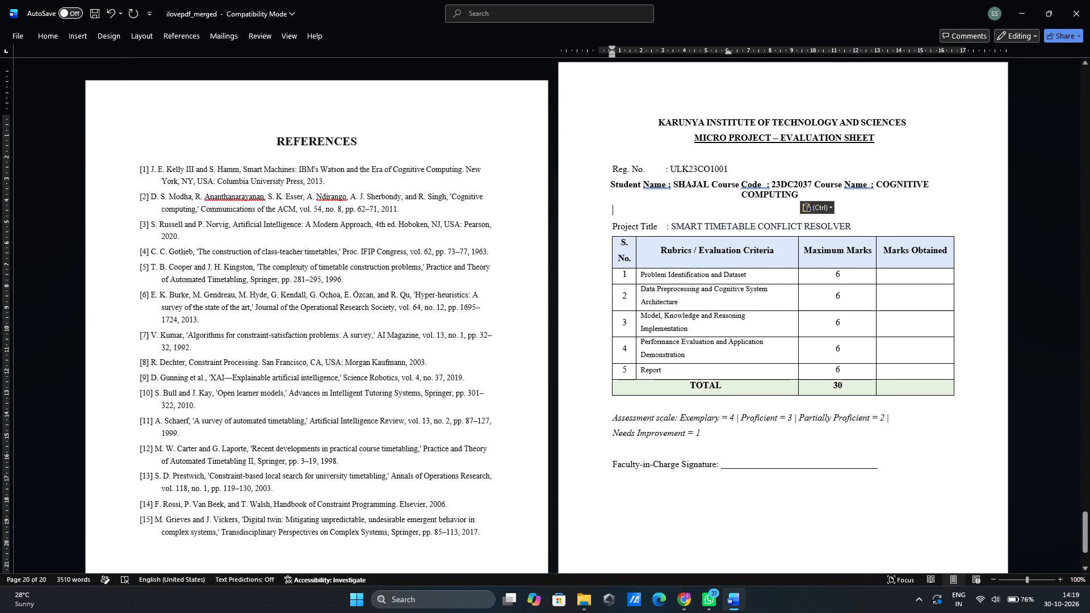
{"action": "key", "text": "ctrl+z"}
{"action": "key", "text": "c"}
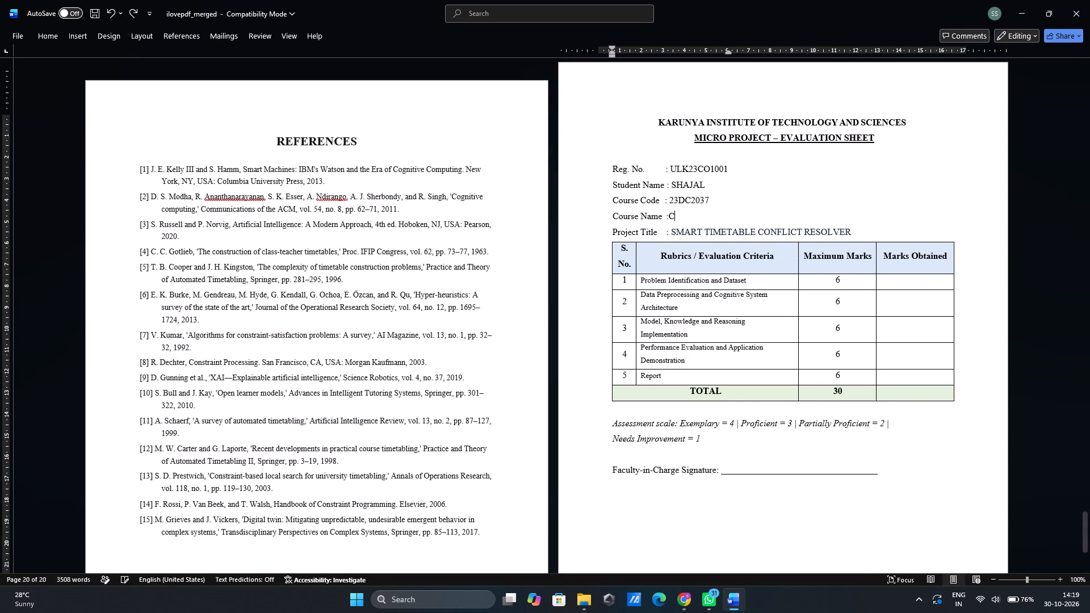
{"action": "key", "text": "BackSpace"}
Paste COGNITIVE COMPUTING as unformatted text after Course Name on the evaluation sheet.
{"action": "key", "text": "ctrl+shift+v"}
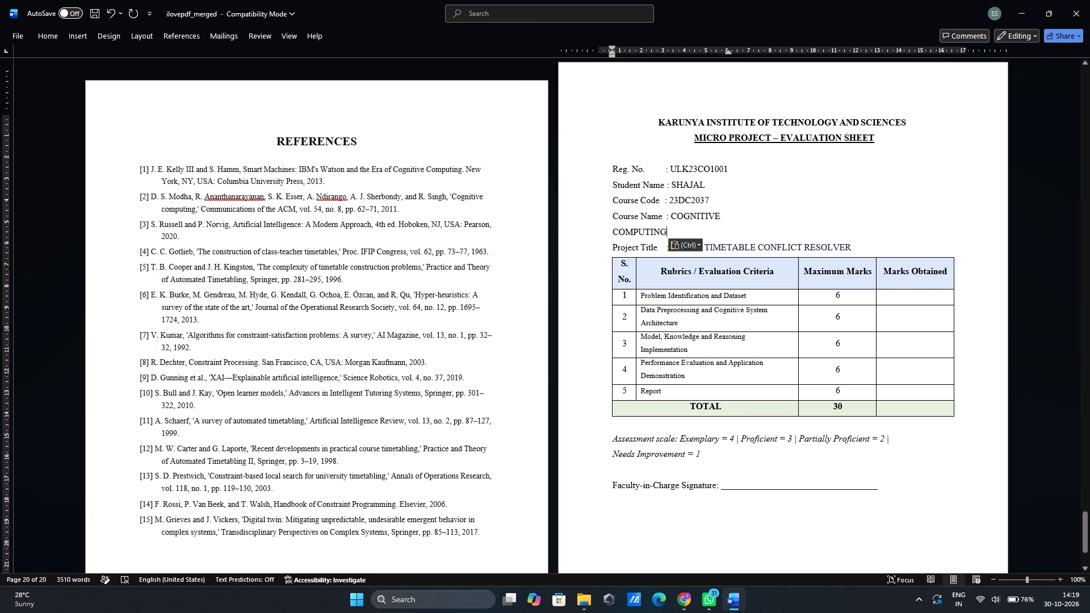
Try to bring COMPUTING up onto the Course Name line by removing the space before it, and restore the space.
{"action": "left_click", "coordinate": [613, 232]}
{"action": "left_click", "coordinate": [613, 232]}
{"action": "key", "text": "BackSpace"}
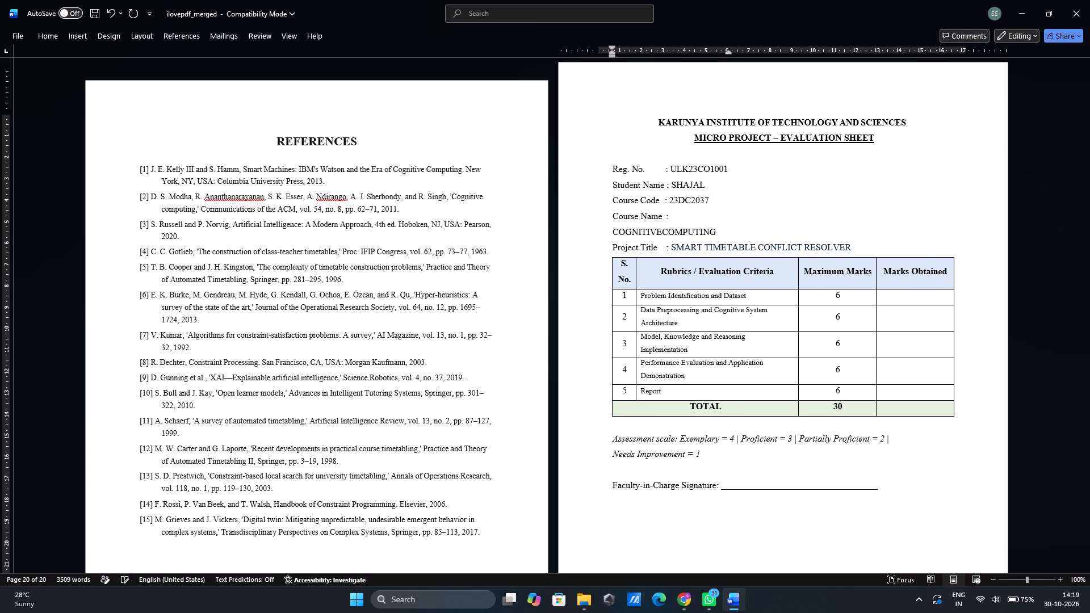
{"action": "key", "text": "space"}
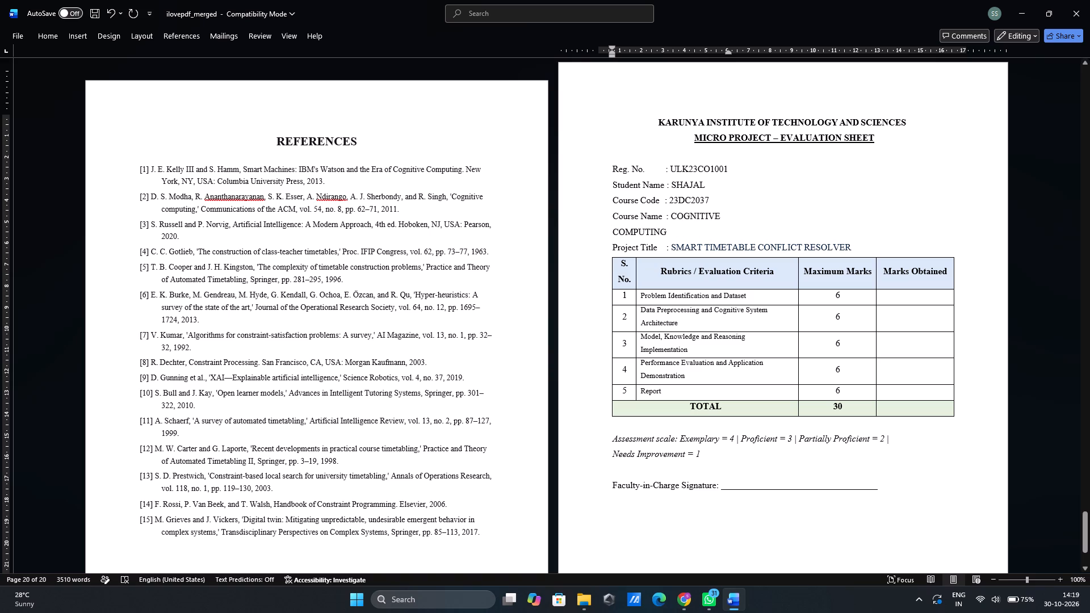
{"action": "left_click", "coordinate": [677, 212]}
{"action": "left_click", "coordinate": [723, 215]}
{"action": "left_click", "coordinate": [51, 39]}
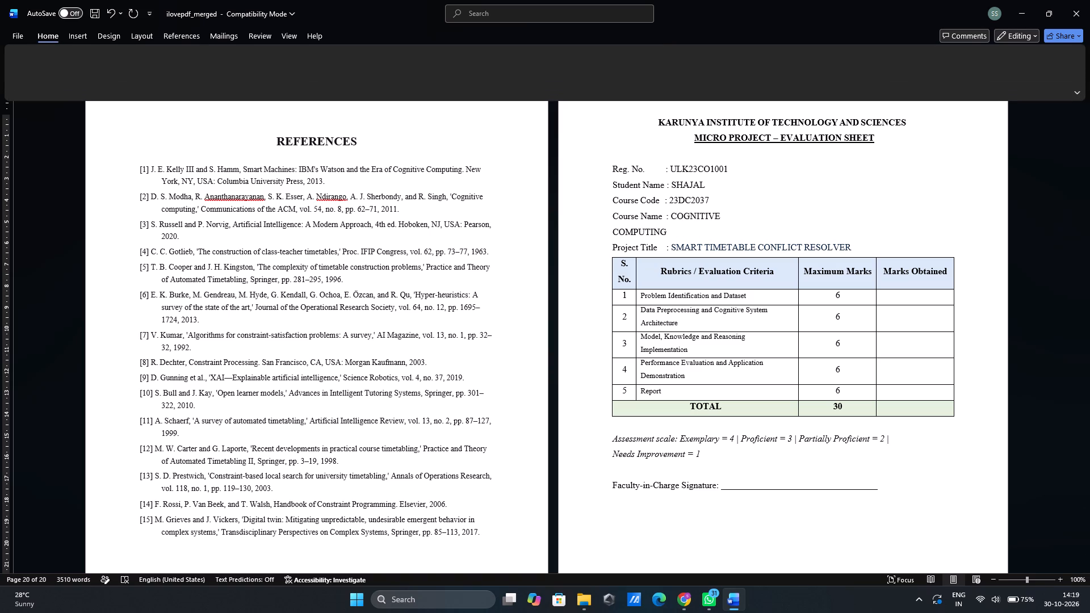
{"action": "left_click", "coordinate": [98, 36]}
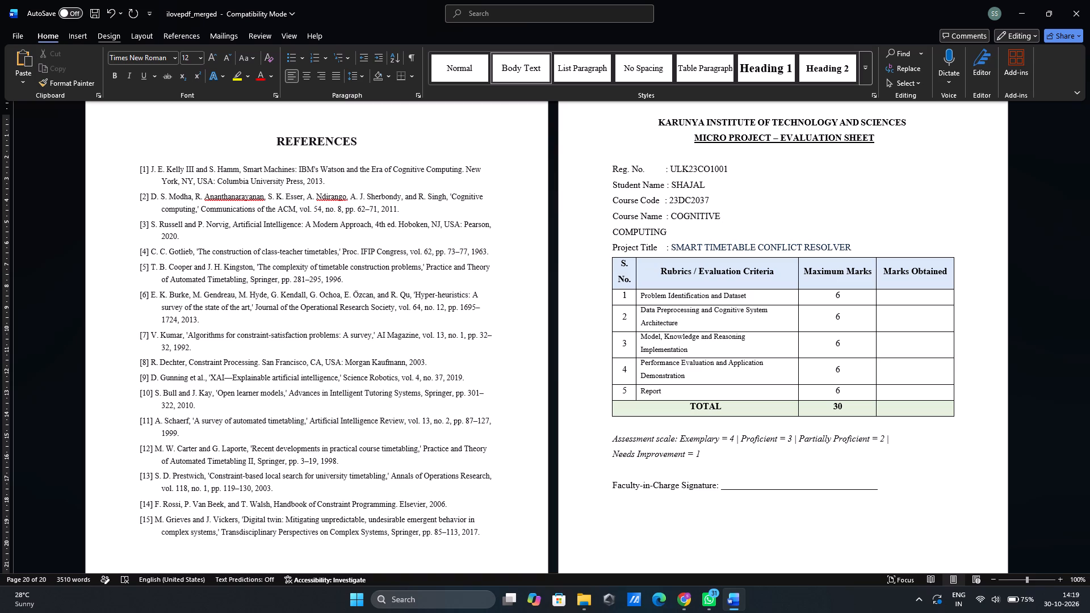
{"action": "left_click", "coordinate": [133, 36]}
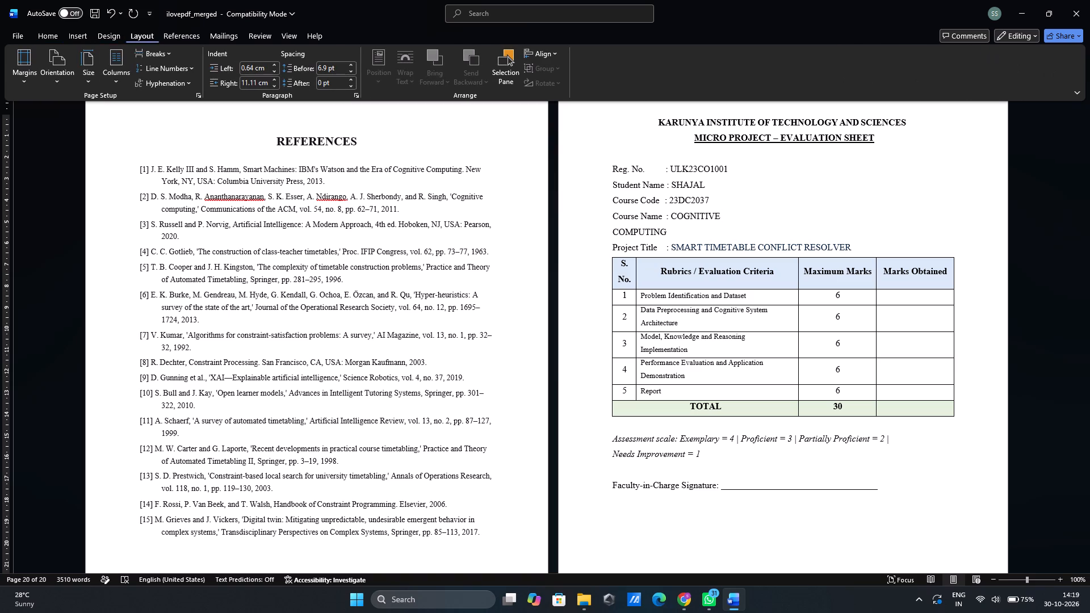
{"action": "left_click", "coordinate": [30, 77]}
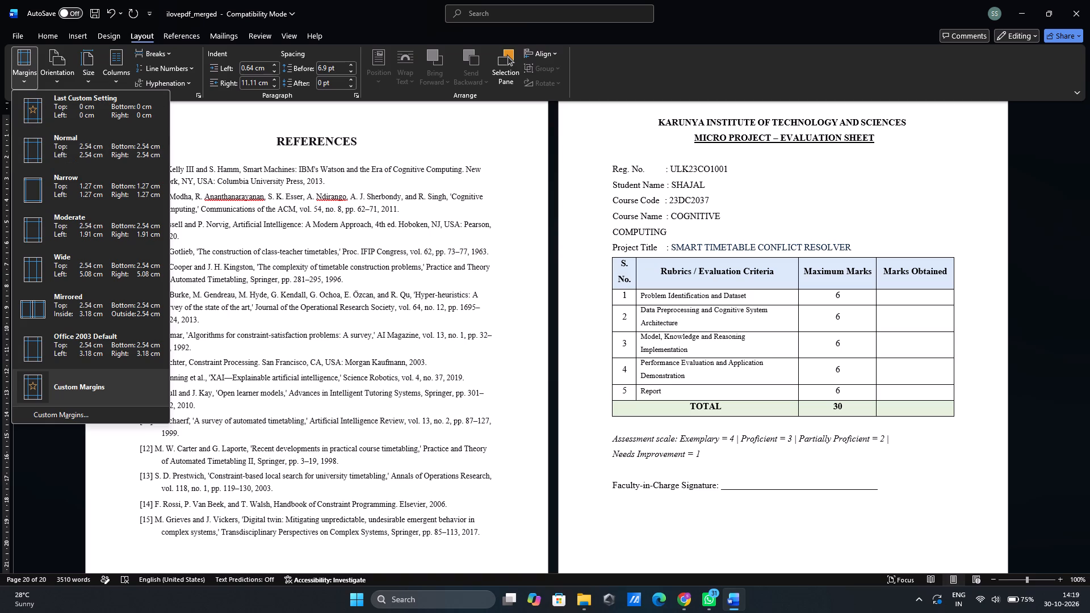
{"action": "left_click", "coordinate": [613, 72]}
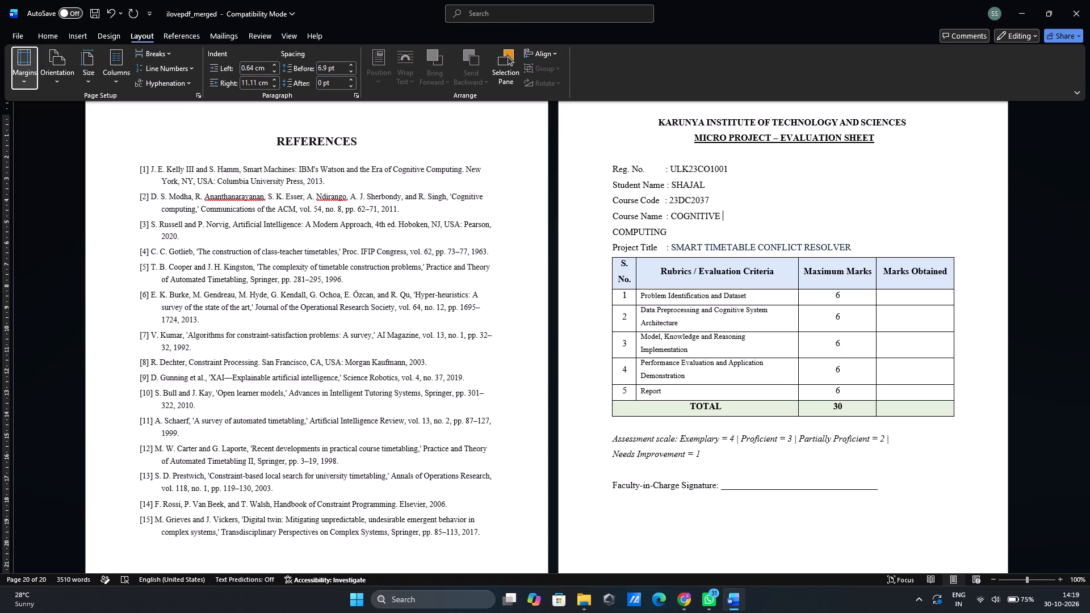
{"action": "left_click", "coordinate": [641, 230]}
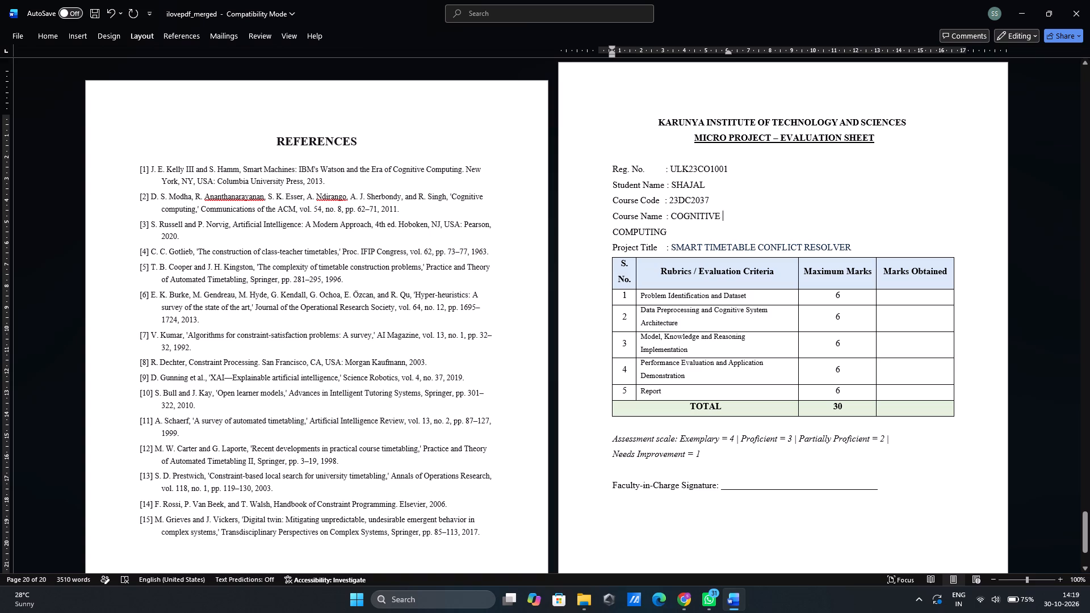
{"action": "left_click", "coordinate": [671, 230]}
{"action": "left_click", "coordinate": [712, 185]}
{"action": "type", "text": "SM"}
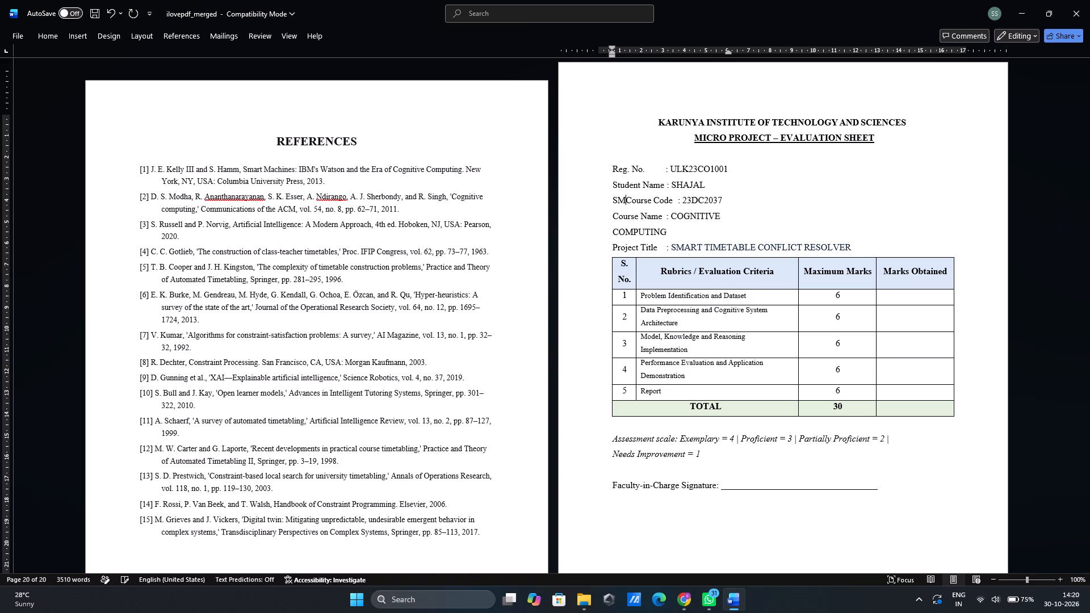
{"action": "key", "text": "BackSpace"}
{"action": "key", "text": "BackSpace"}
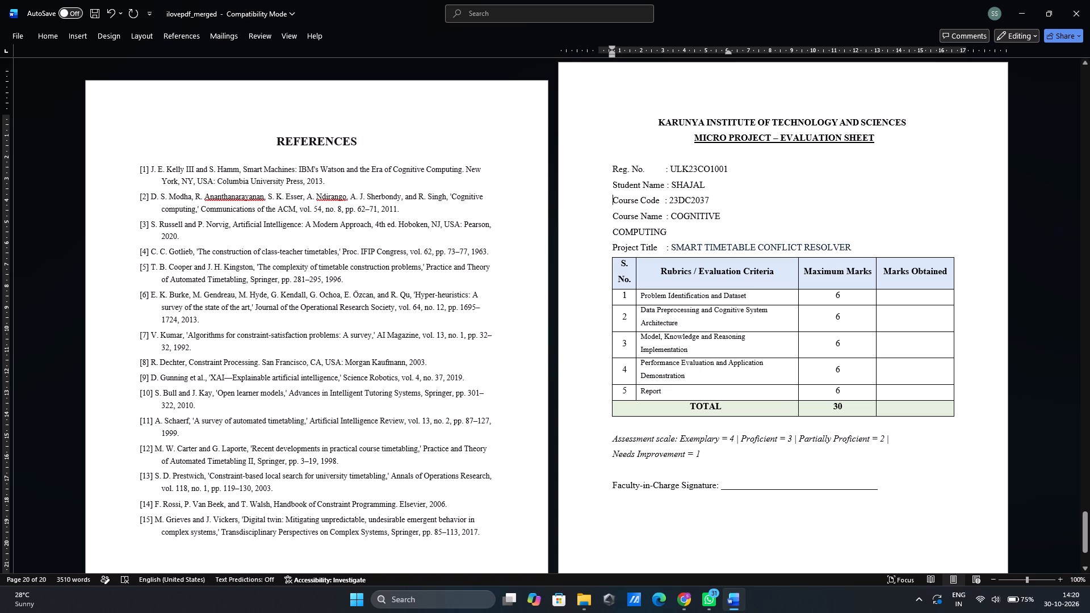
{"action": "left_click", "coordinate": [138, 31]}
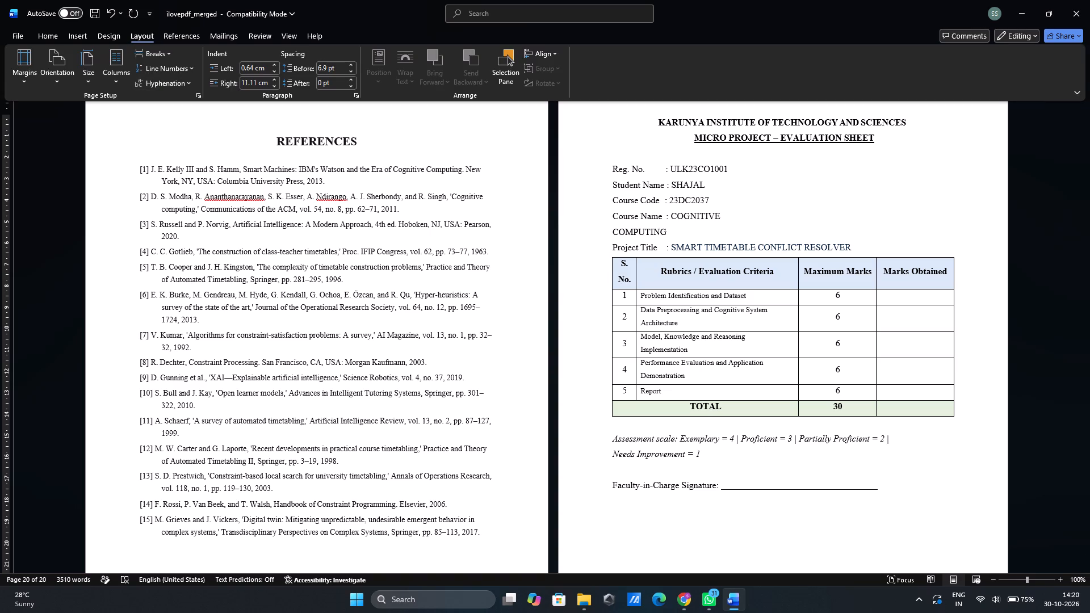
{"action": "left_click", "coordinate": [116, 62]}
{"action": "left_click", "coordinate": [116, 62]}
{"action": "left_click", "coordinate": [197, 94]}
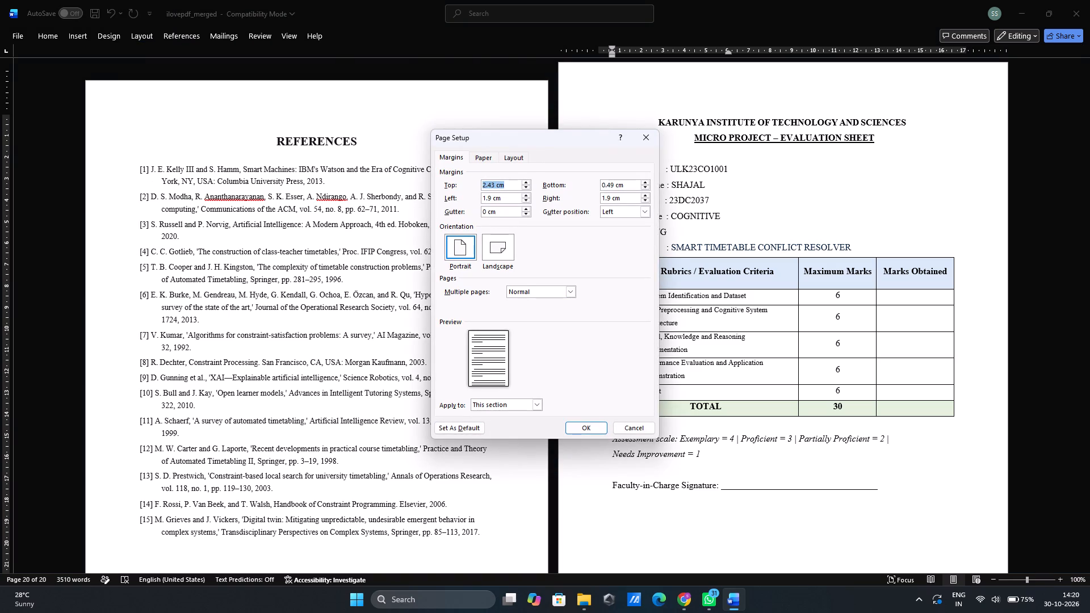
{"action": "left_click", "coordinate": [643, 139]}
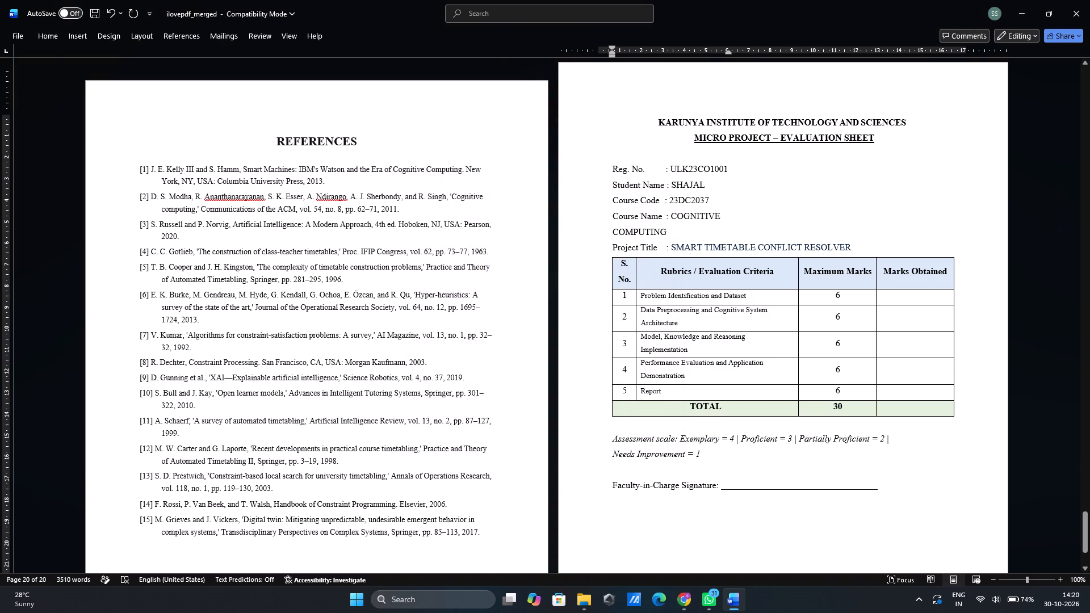
Show the formatting marks to examine the spacing and line breaks in the evaluation sheet's detail lines, and hide them.
{"action": "left_click", "coordinate": [43, 33]}
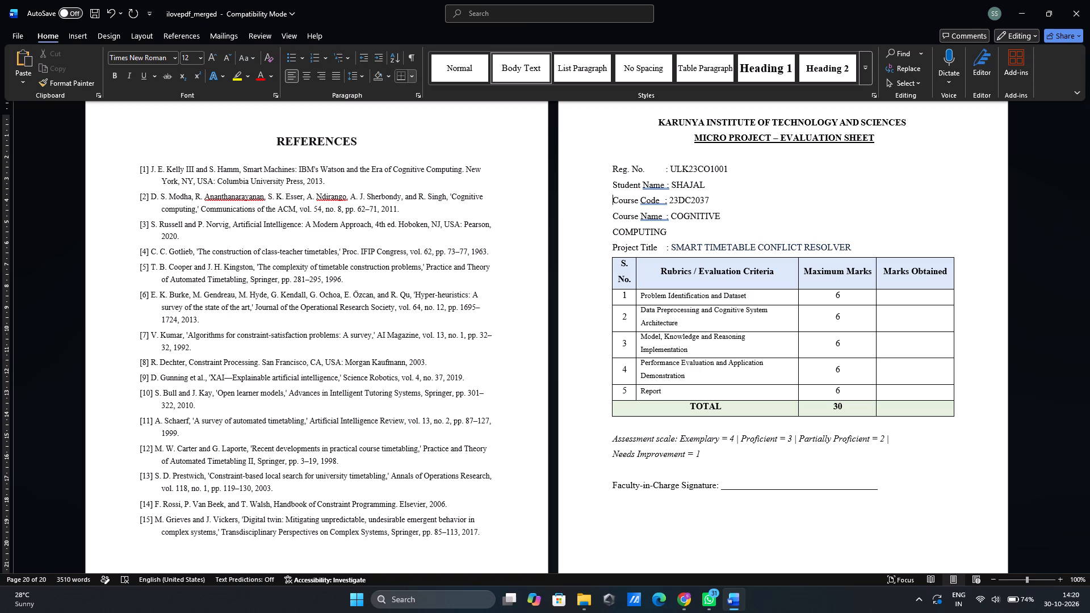
{"action": "left_click", "coordinate": [416, 57]}
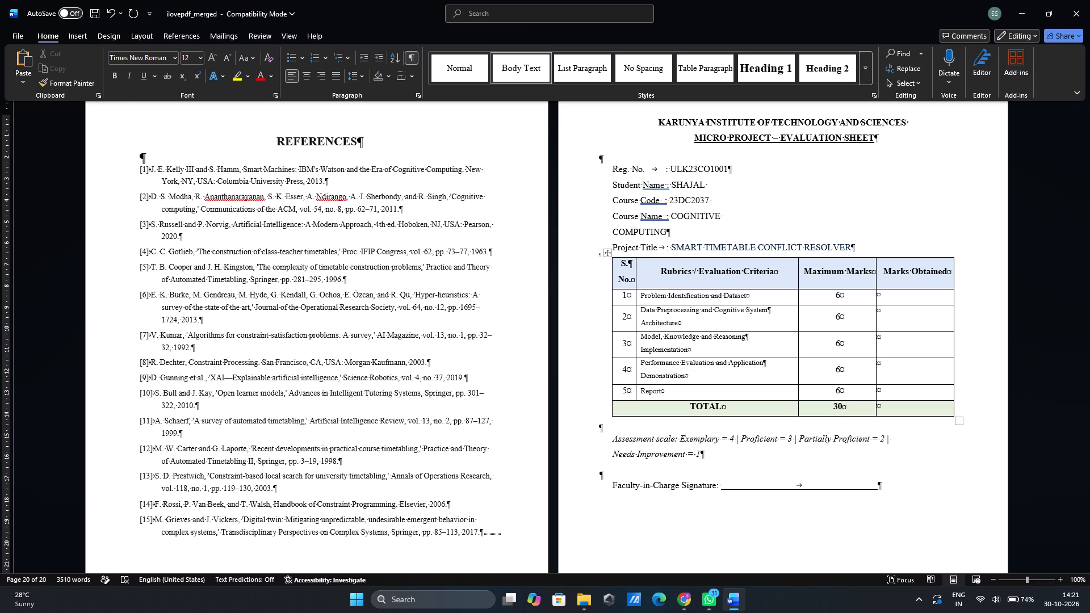
{"action": "left_click", "coordinate": [730, 165]}
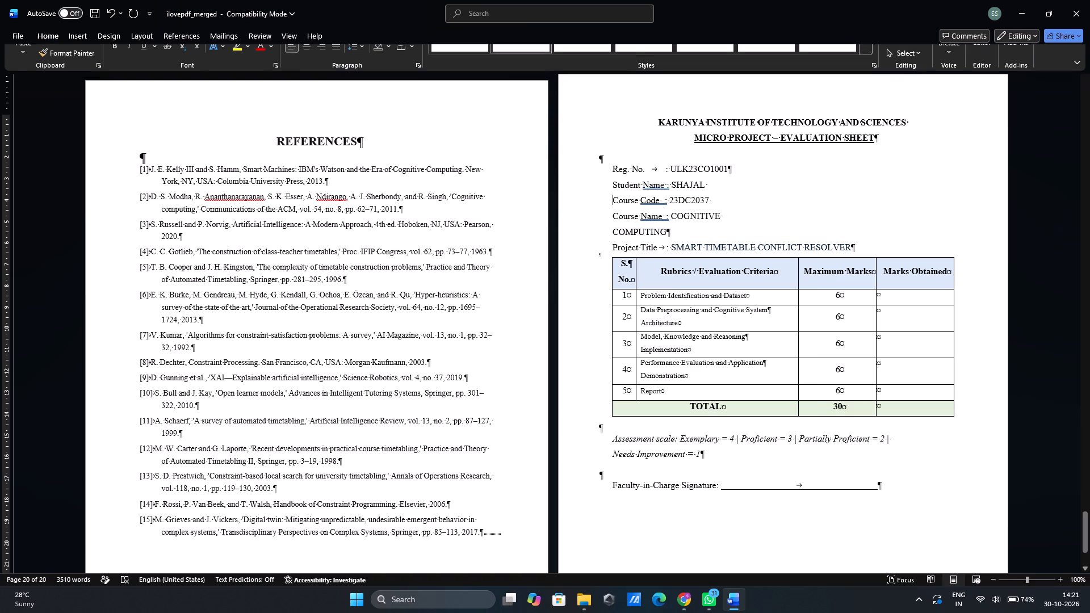
{"action": "left_click", "coordinate": [730, 165]}
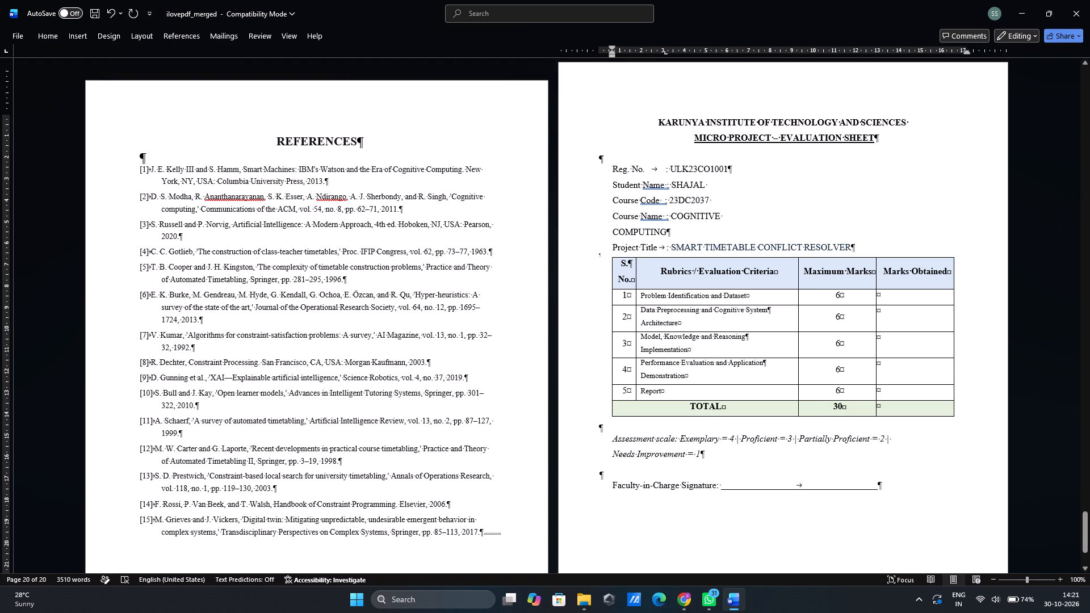
{"action": "left_click", "coordinate": [146, 37]}
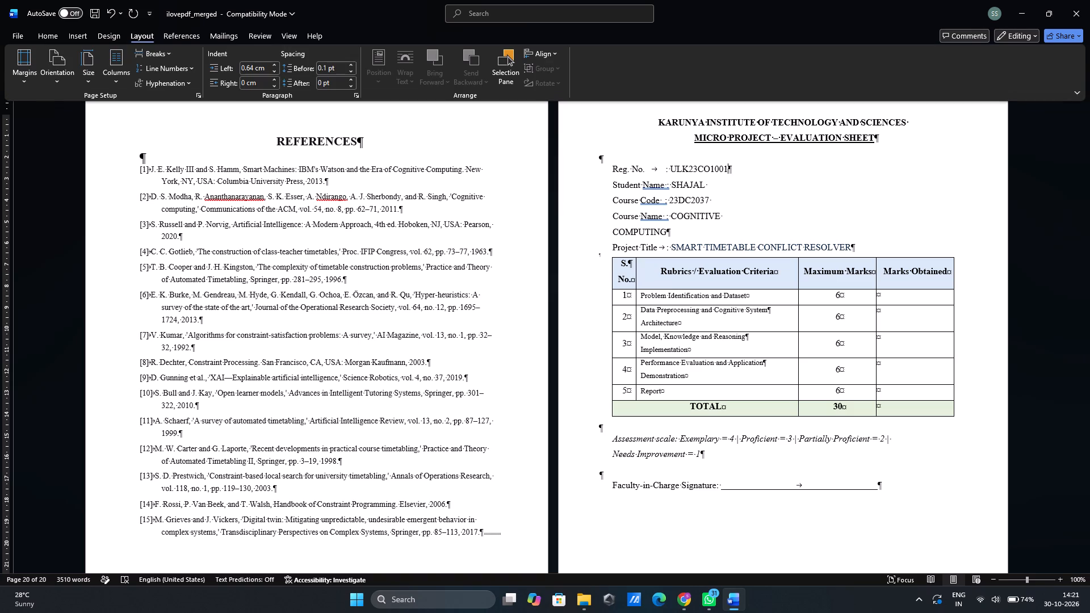
{"action": "left_click", "coordinate": [120, 32]}
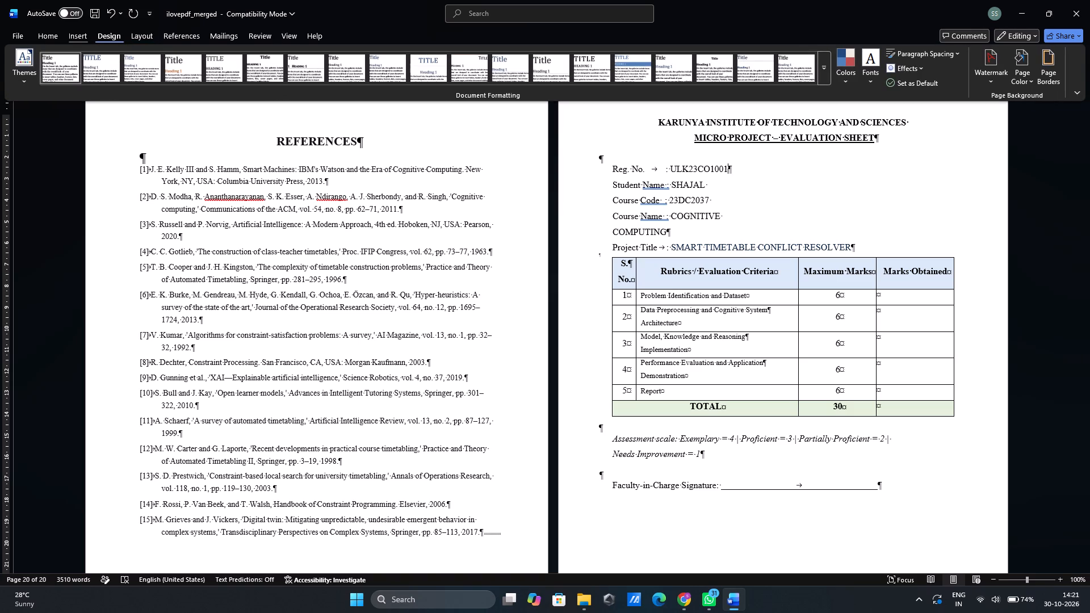
{"action": "left_click", "coordinate": [76, 32]}
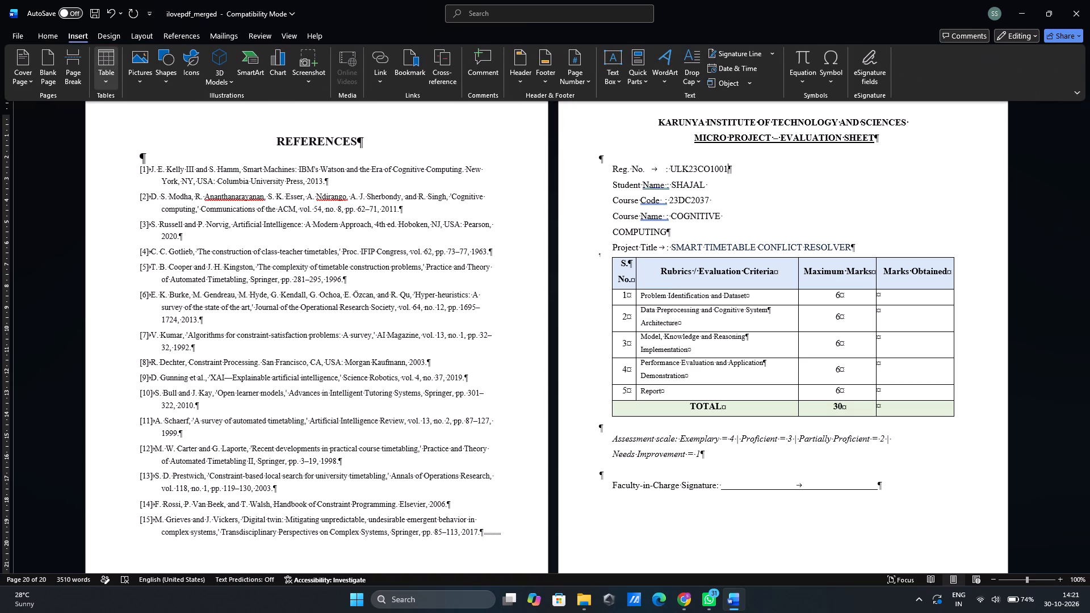
{"action": "left_click", "coordinate": [49, 36]}
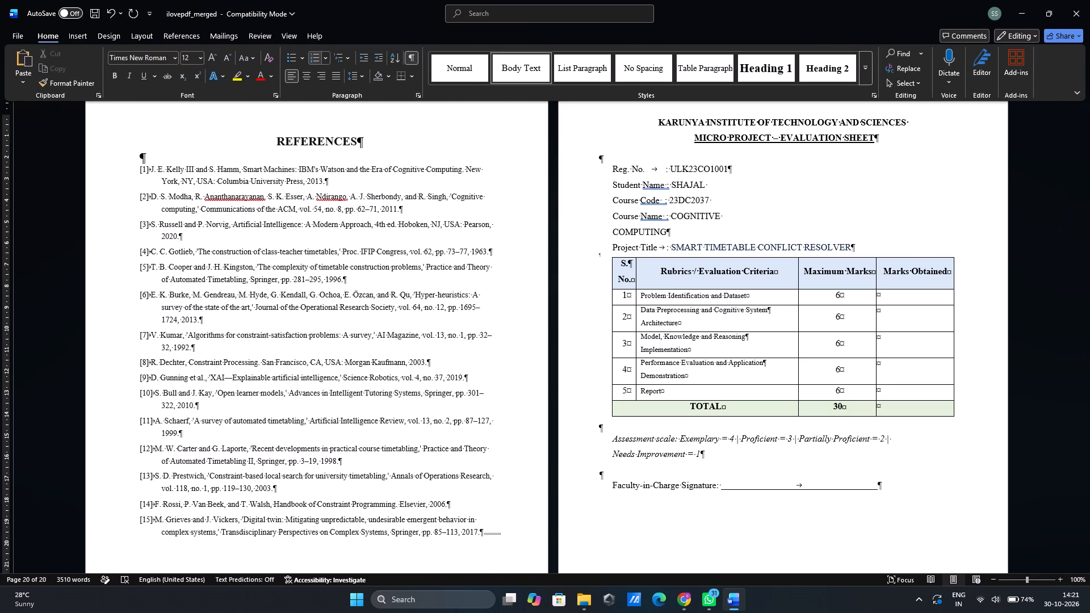
{"action": "left_click", "coordinate": [413, 54]}
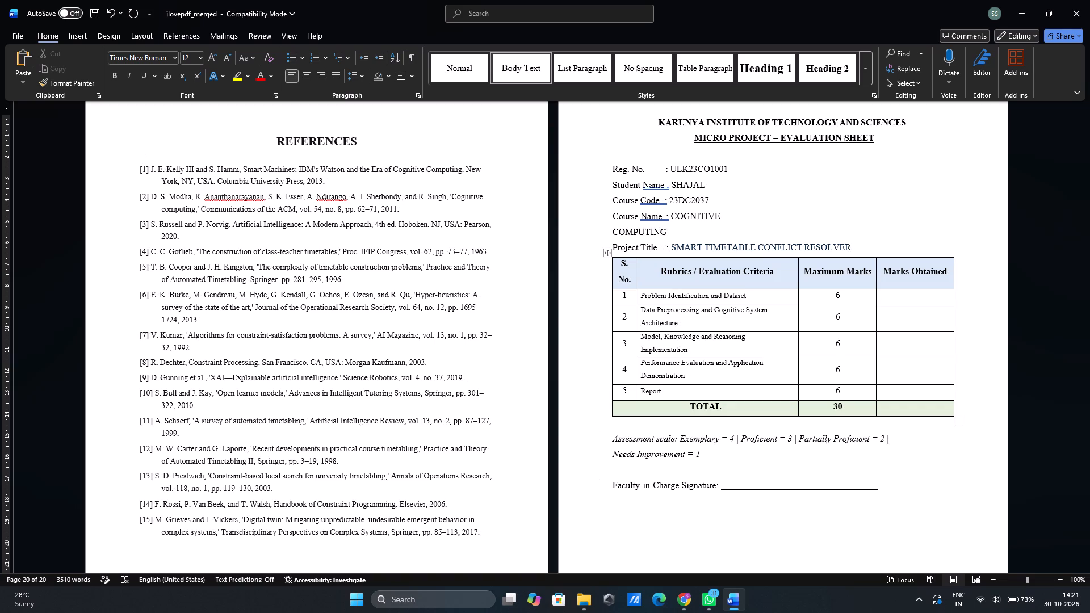
{"action": "left_click", "coordinate": [712, 180]}
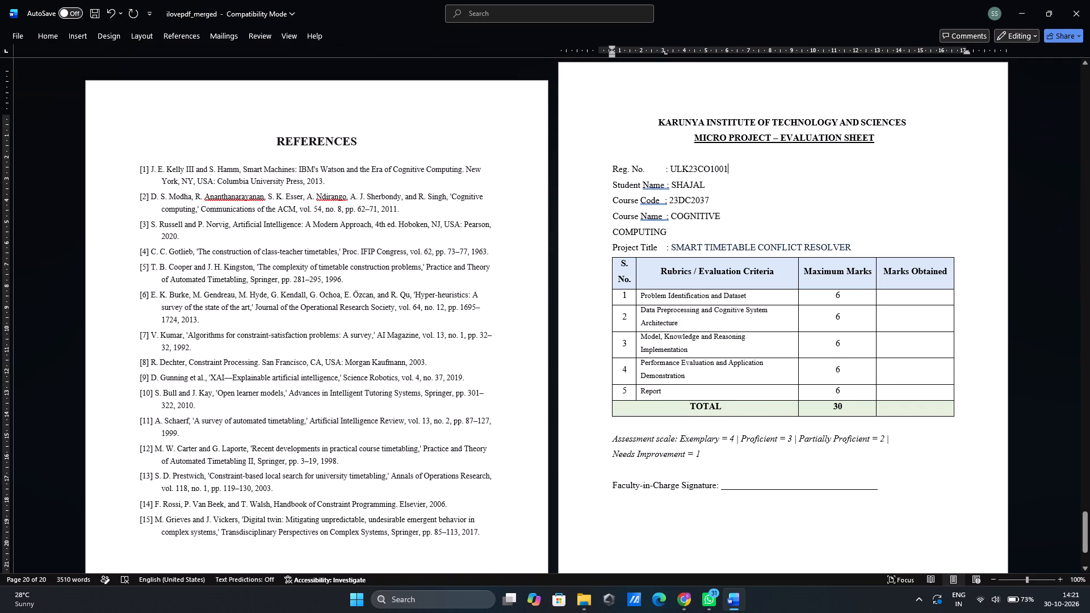
{"action": "left_click", "coordinate": [710, 188]}
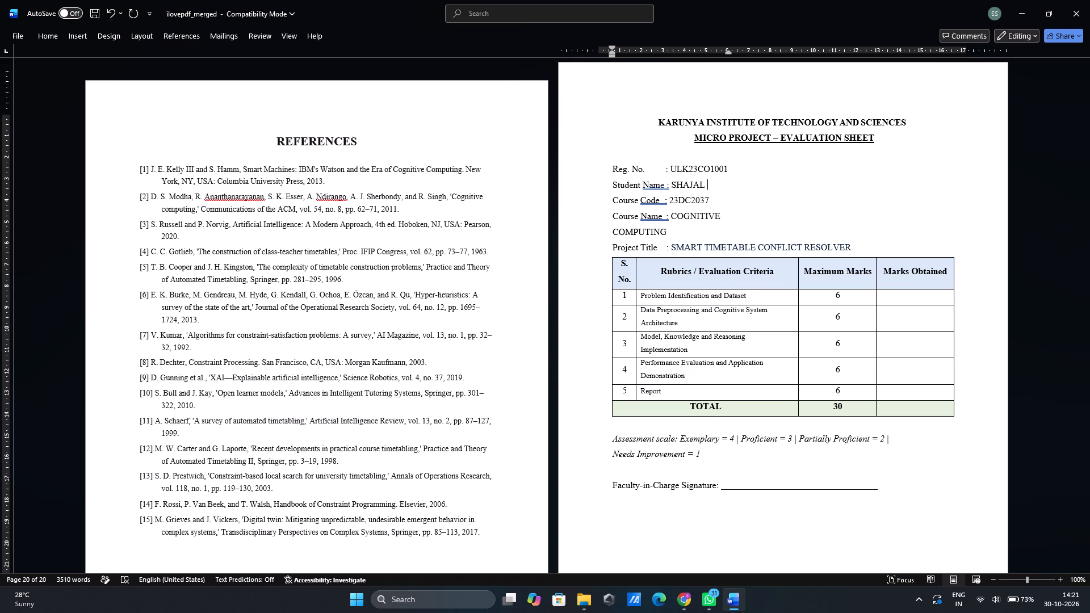
{"action": "left_click", "coordinate": [78, 32]}
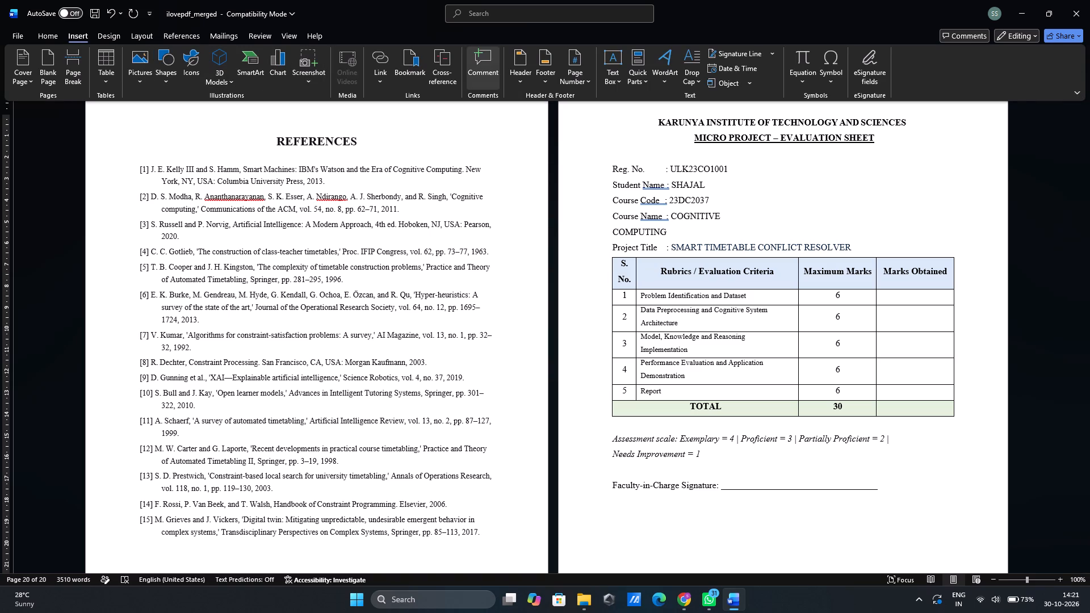
{"action": "left_click", "coordinate": [611, 59]}
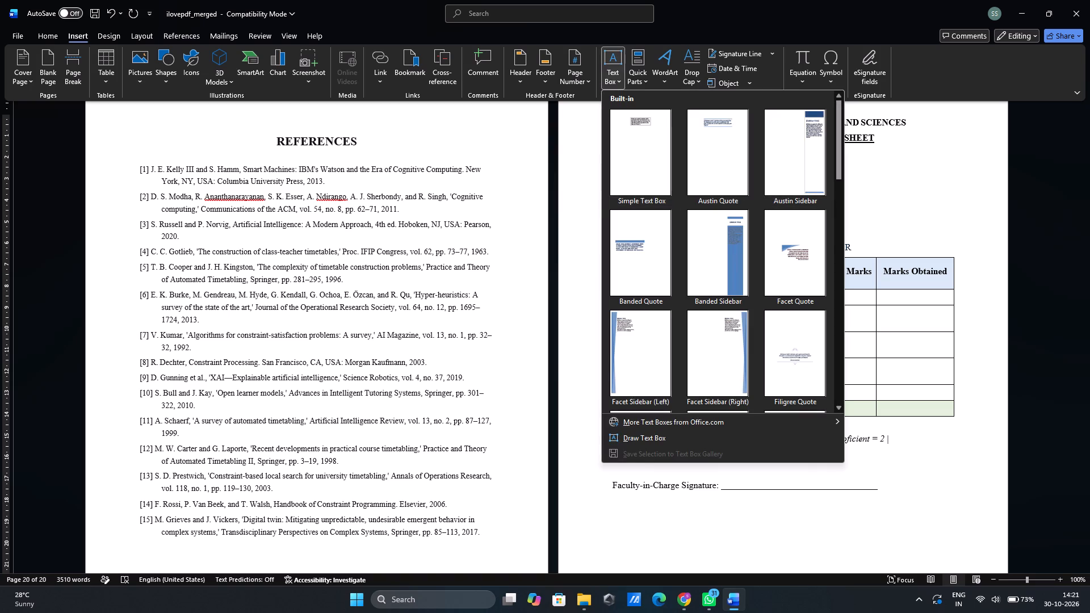
{"action": "left_click", "coordinate": [886, 216]}
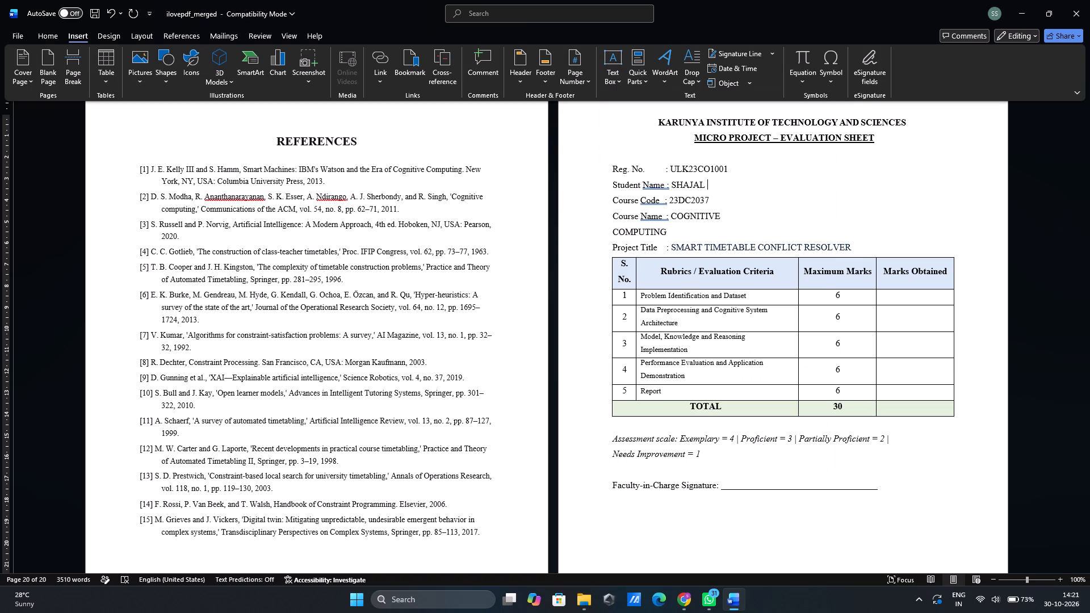
{"action": "left_click", "coordinate": [618, 80]}
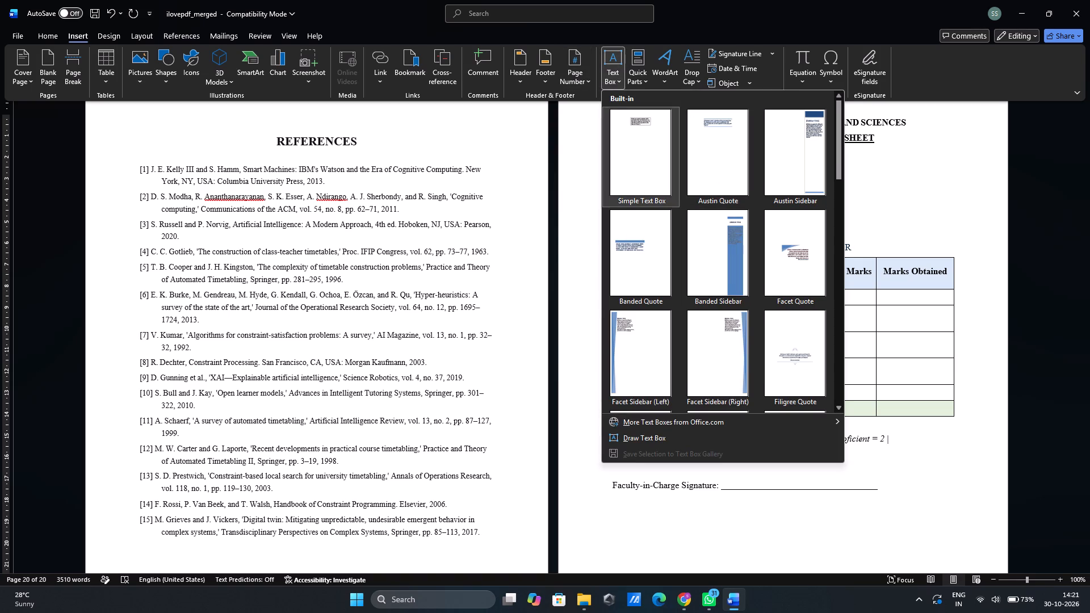
{"action": "left_click", "coordinate": [655, 438]}
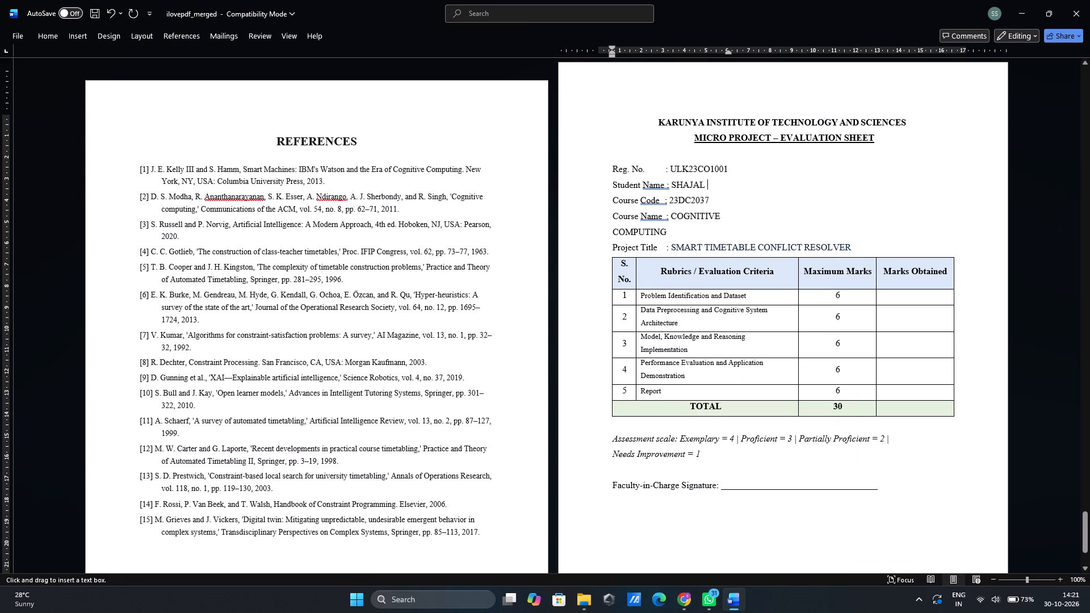
{"action": "left_click_drag", "start_coordinate": [706, 178], "coordinate": [882, 191]}
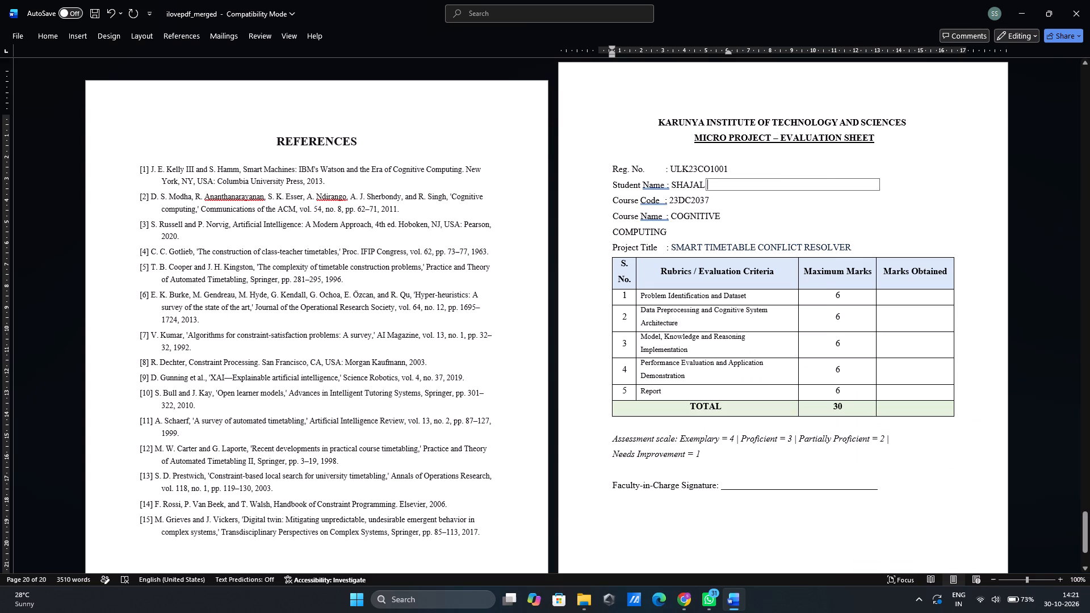
{"action": "left_click_drag", "start_coordinate": [882, 191], "coordinate": [907, 192]}
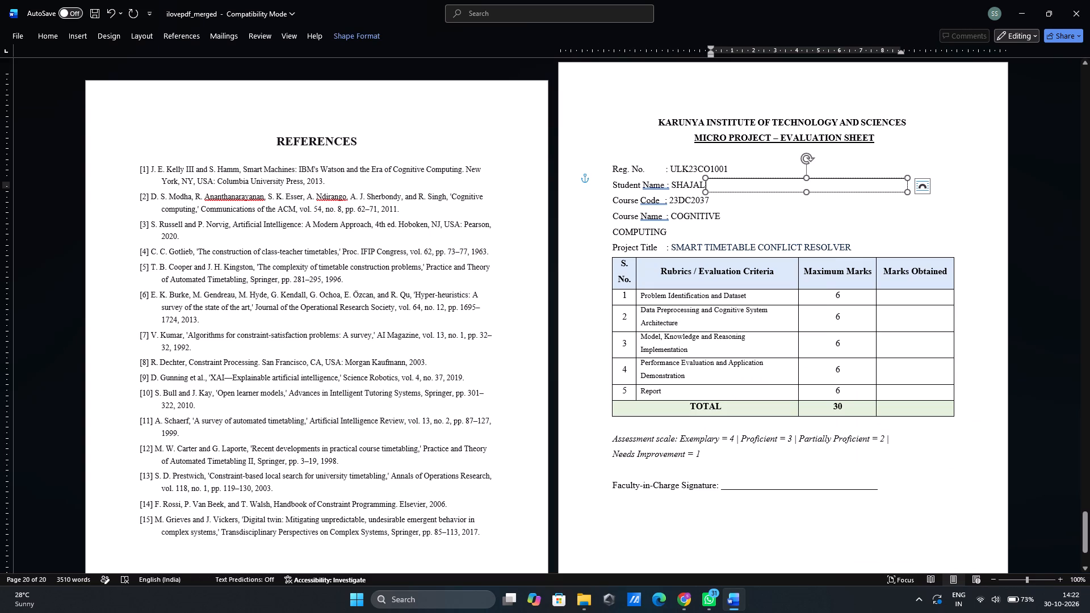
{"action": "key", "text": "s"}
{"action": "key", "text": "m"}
{"action": "left_click", "coordinate": [886, 162]}
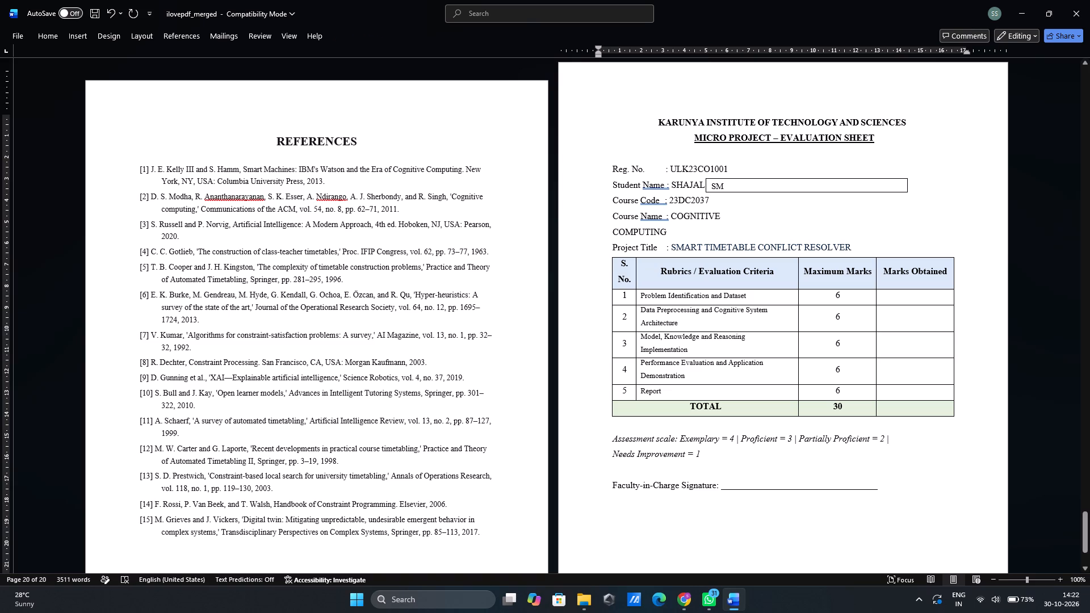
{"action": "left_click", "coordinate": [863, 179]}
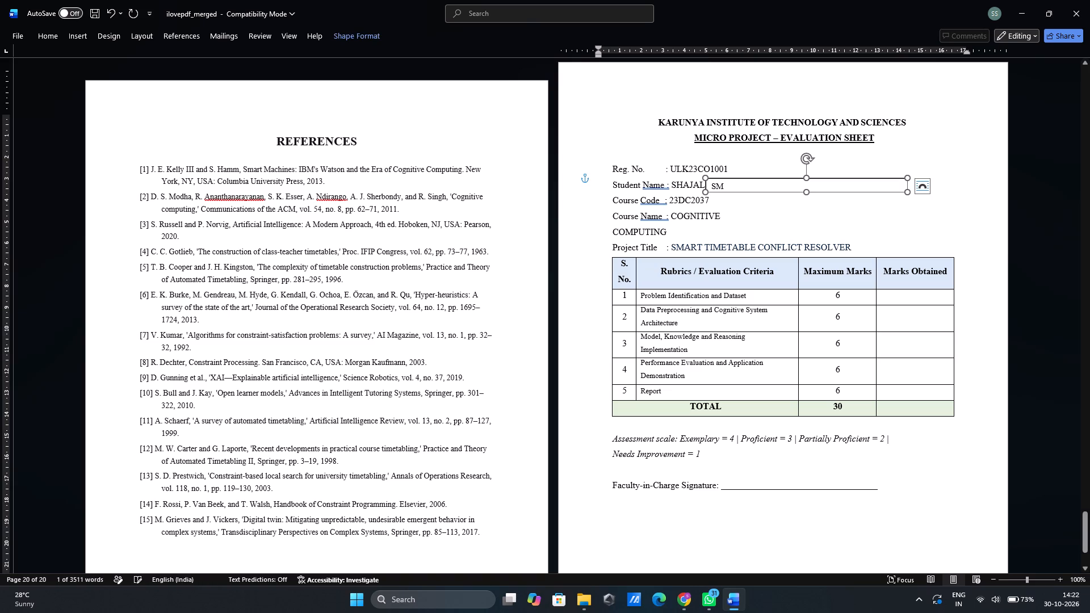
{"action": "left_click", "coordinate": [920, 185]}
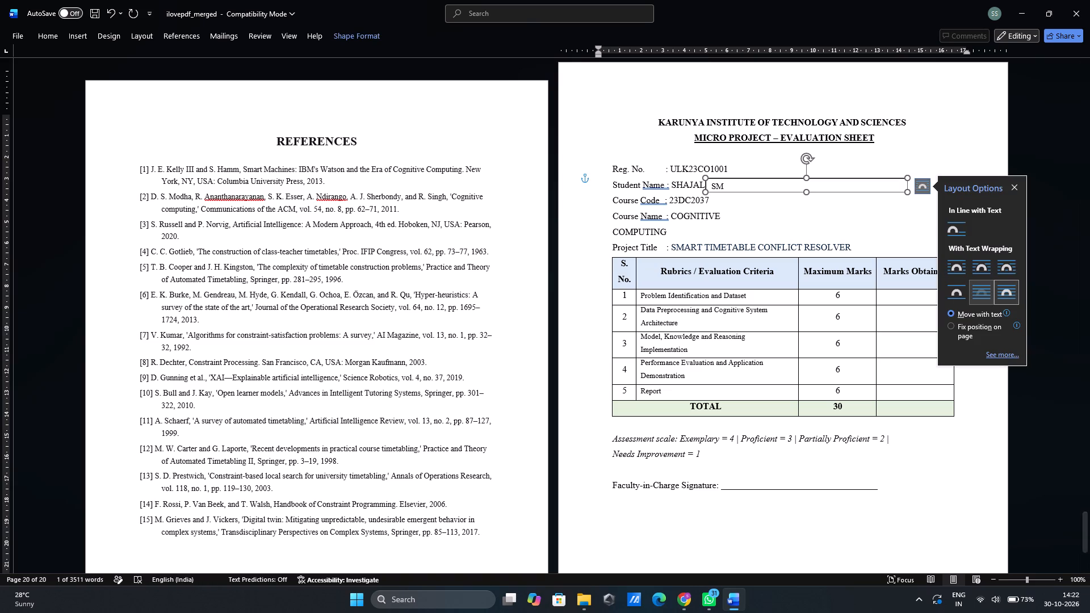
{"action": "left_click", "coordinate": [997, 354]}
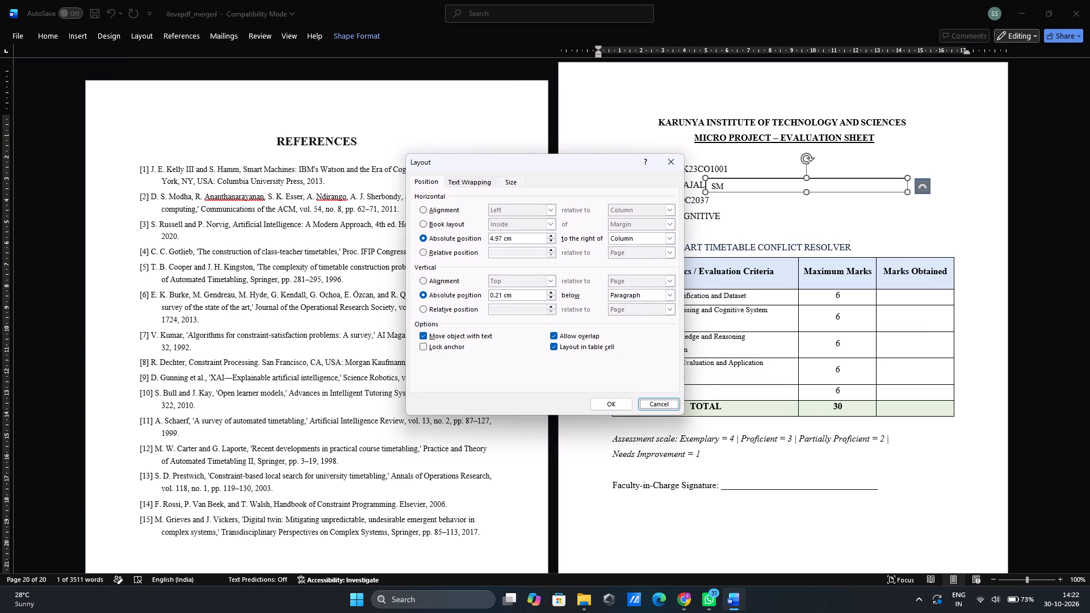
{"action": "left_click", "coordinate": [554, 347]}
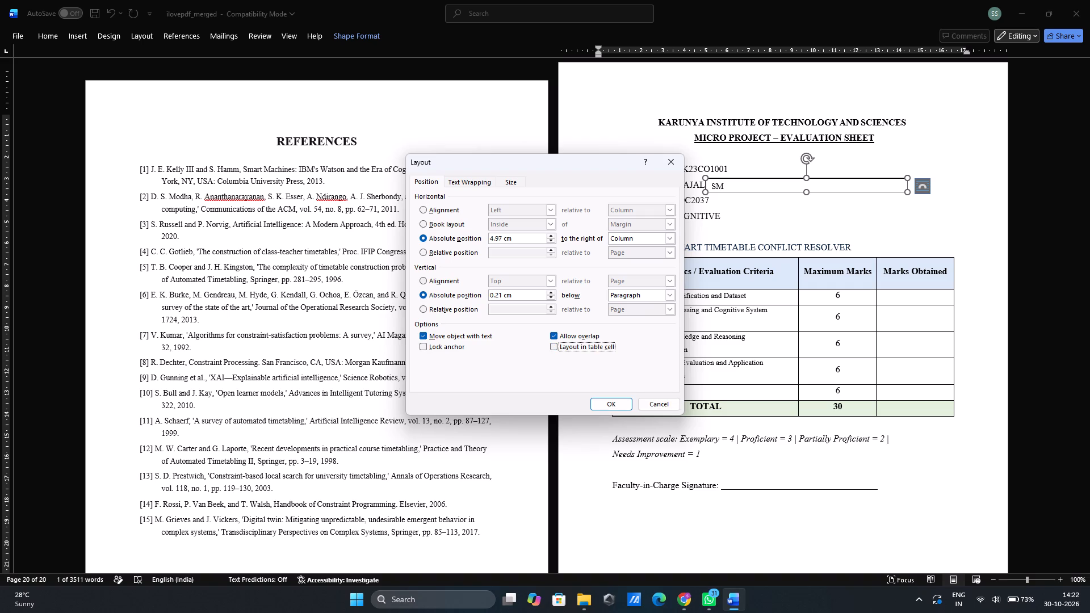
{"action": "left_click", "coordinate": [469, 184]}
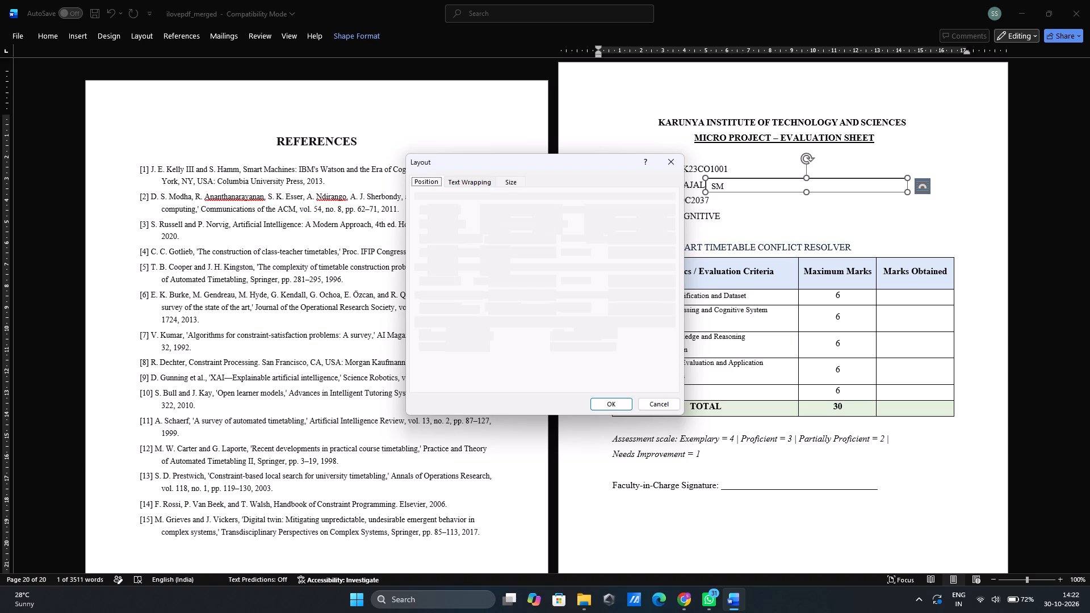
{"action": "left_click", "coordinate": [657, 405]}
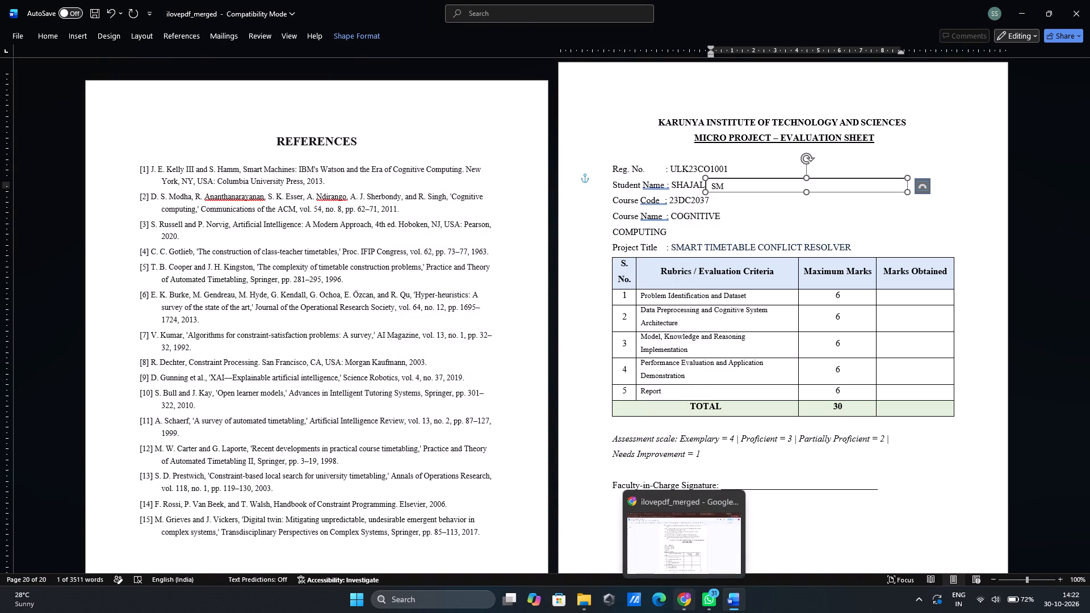
Switch to the ilovepdf_merged copy in Google Docs and look back through the report's chapters from its evaluation sheet.
{"action": "left_click", "coordinate": [677, 553]}
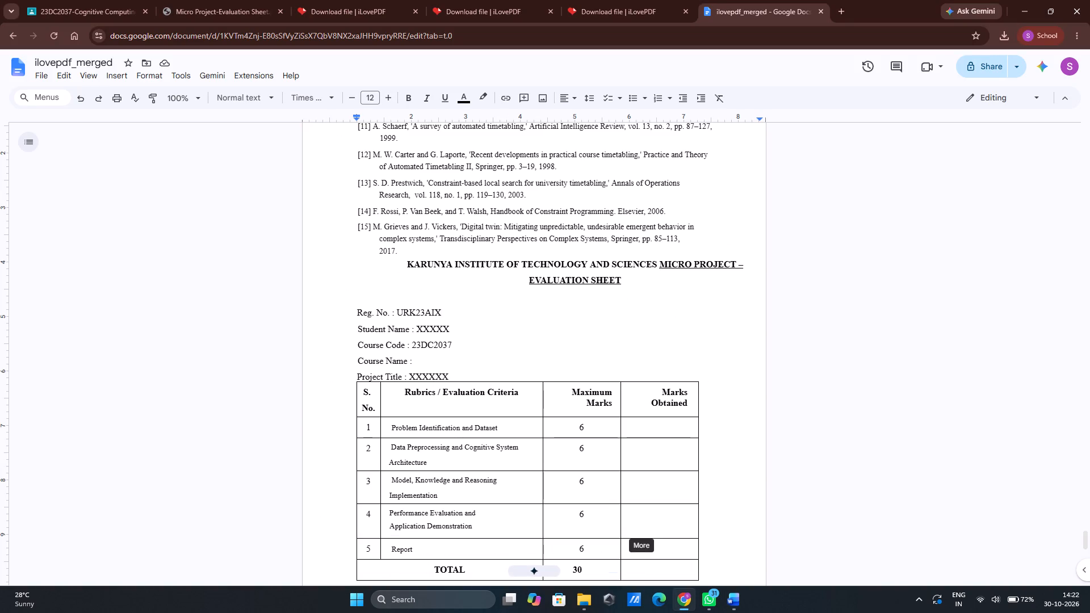
{"action": "scroll", "coordinate": [477, 266], "scroll_direction": "up", "scroll_amount": 14}
{"action": "scroll", "coordinate": [477, 266], "scroll_direction": "up", "scroll_amount": 12}
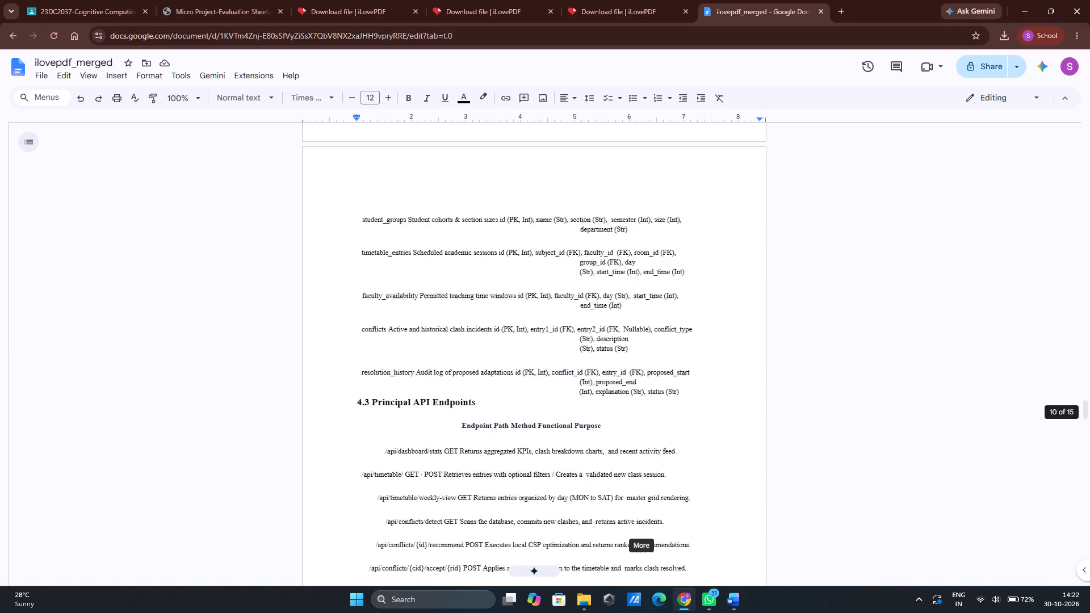
{"action": "scroll", "coordinate": [477, 266], "scroll_direction": "up", "scroll_amount": 13}
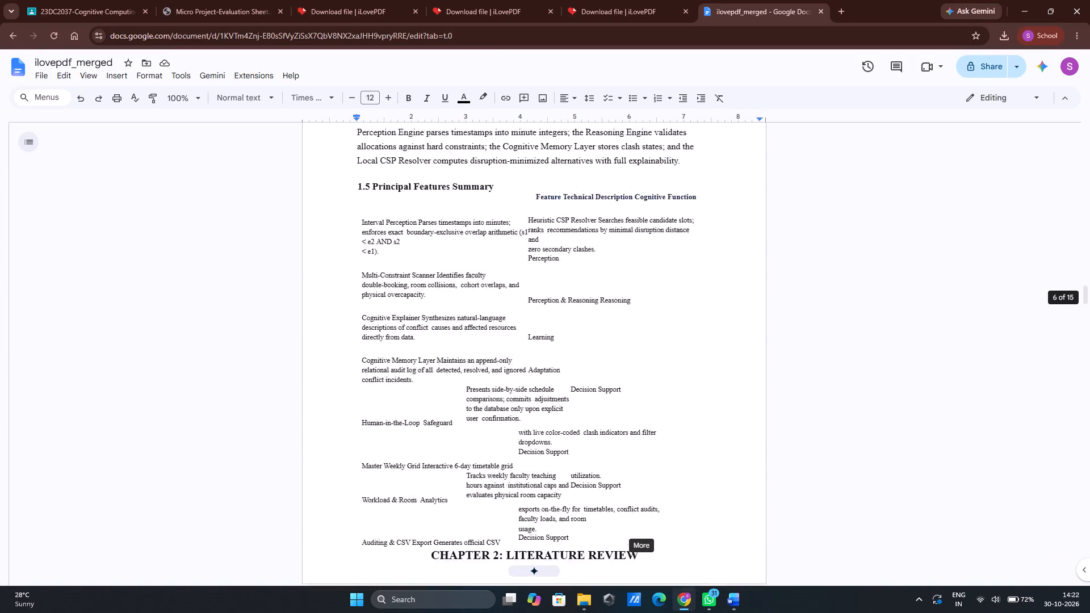
{"action": "scroll", "coordinate": [477, 266], "scroll_direction": "down", "scroll_amount": 14}
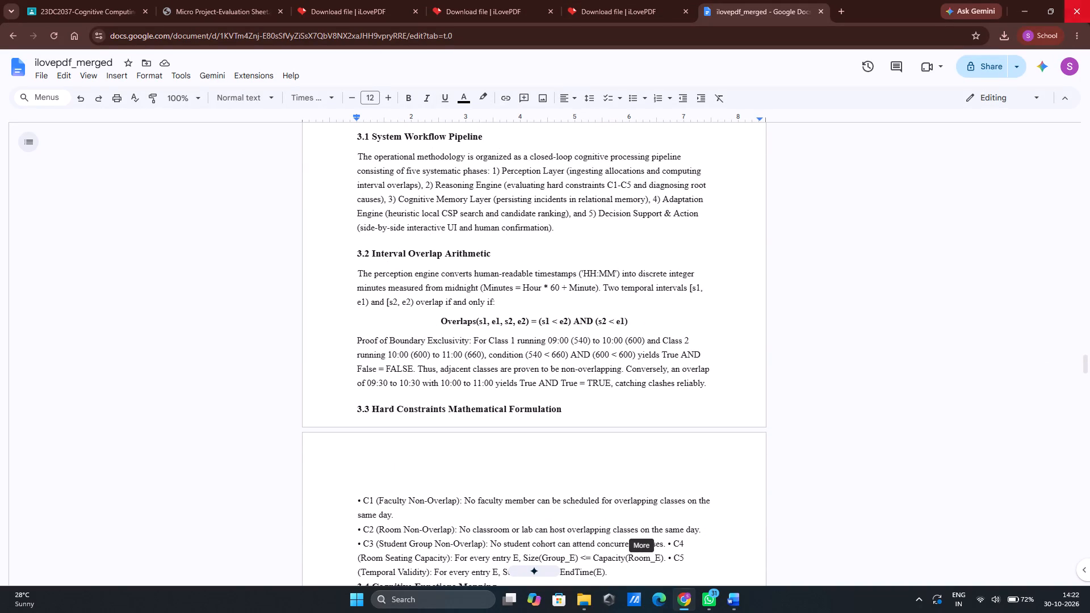
{"action": "left_click", "coordinate": [1025, 8]}
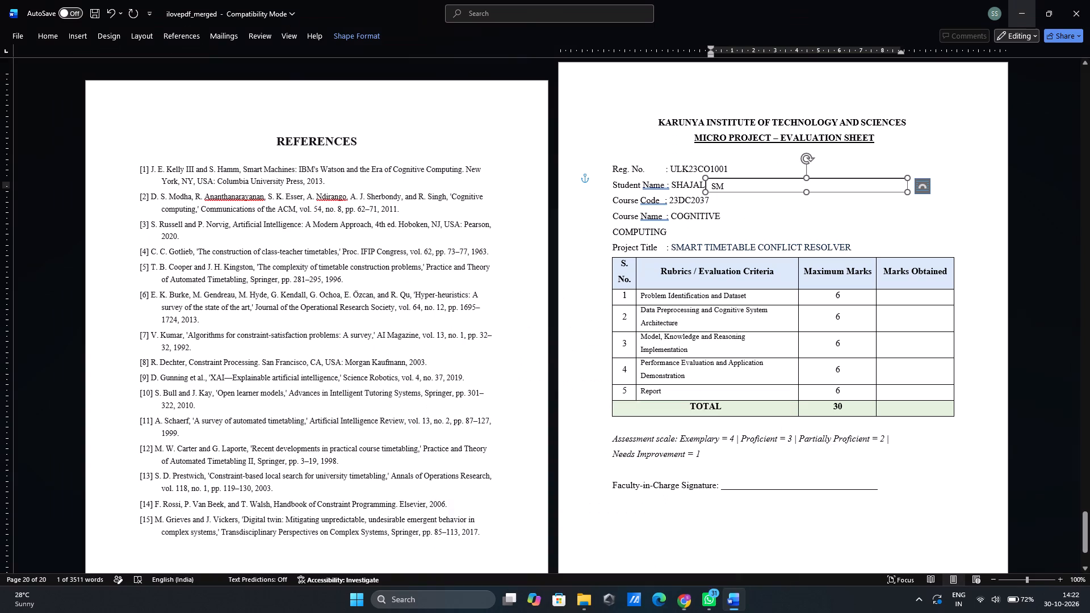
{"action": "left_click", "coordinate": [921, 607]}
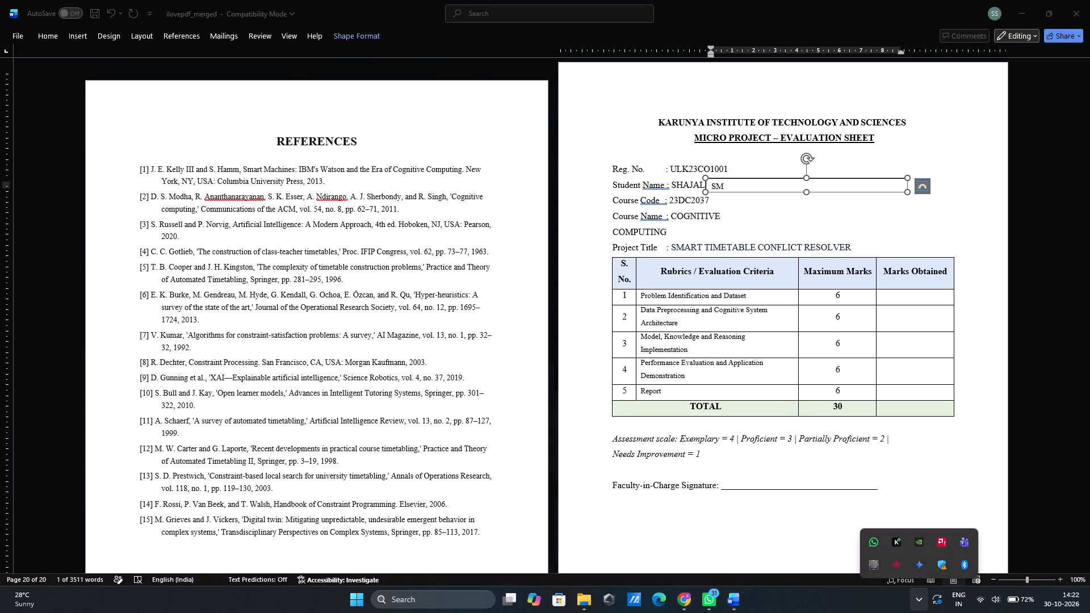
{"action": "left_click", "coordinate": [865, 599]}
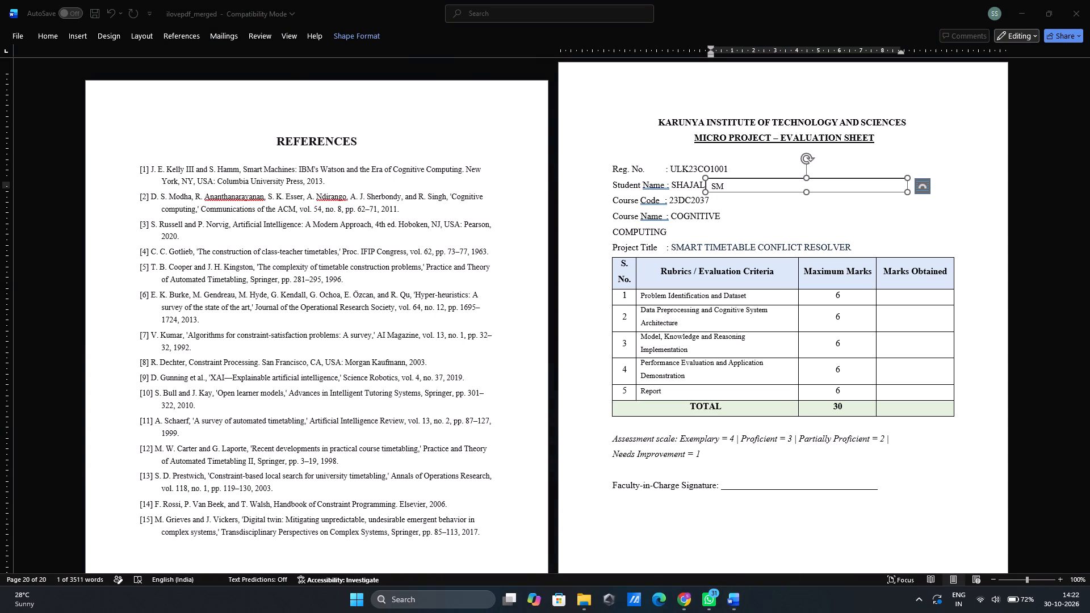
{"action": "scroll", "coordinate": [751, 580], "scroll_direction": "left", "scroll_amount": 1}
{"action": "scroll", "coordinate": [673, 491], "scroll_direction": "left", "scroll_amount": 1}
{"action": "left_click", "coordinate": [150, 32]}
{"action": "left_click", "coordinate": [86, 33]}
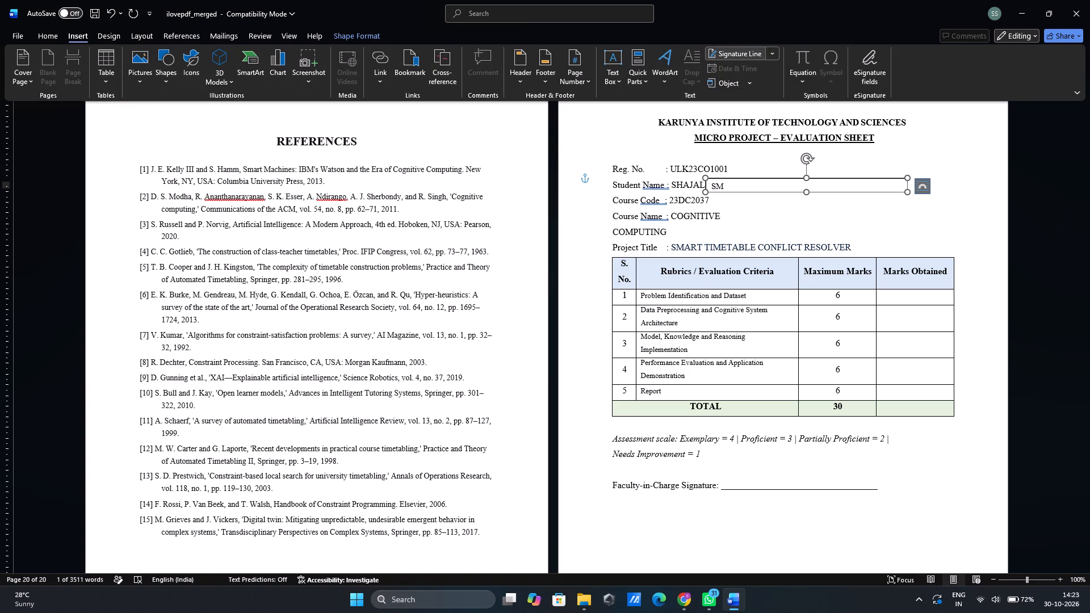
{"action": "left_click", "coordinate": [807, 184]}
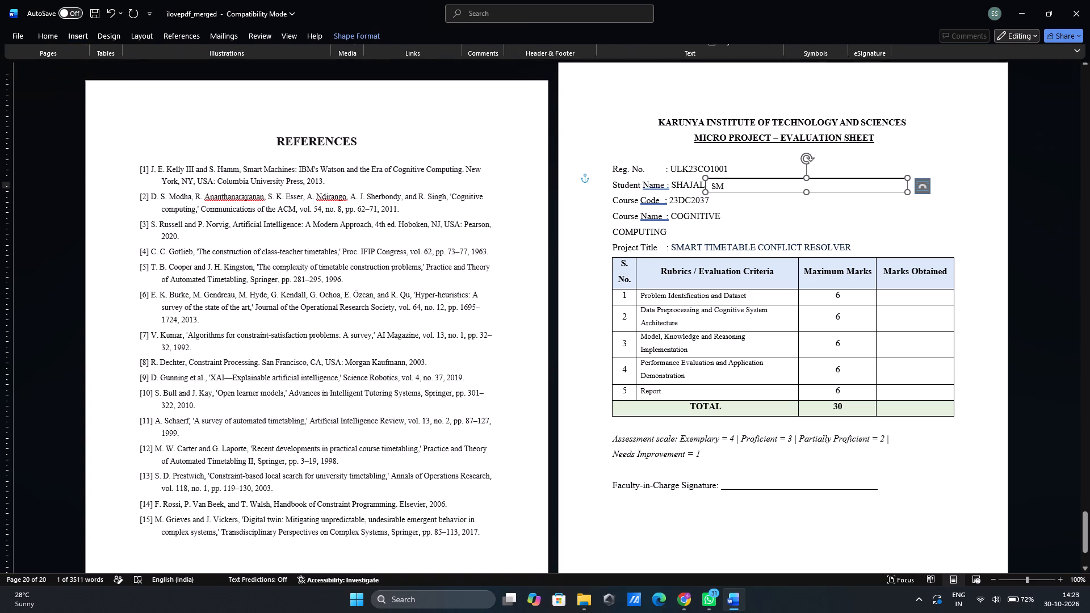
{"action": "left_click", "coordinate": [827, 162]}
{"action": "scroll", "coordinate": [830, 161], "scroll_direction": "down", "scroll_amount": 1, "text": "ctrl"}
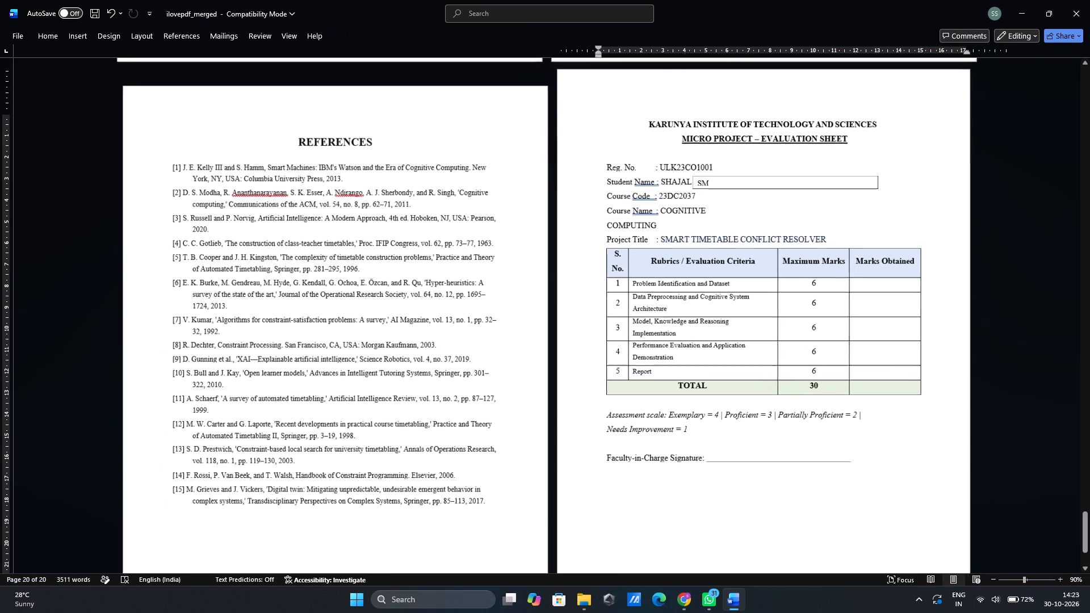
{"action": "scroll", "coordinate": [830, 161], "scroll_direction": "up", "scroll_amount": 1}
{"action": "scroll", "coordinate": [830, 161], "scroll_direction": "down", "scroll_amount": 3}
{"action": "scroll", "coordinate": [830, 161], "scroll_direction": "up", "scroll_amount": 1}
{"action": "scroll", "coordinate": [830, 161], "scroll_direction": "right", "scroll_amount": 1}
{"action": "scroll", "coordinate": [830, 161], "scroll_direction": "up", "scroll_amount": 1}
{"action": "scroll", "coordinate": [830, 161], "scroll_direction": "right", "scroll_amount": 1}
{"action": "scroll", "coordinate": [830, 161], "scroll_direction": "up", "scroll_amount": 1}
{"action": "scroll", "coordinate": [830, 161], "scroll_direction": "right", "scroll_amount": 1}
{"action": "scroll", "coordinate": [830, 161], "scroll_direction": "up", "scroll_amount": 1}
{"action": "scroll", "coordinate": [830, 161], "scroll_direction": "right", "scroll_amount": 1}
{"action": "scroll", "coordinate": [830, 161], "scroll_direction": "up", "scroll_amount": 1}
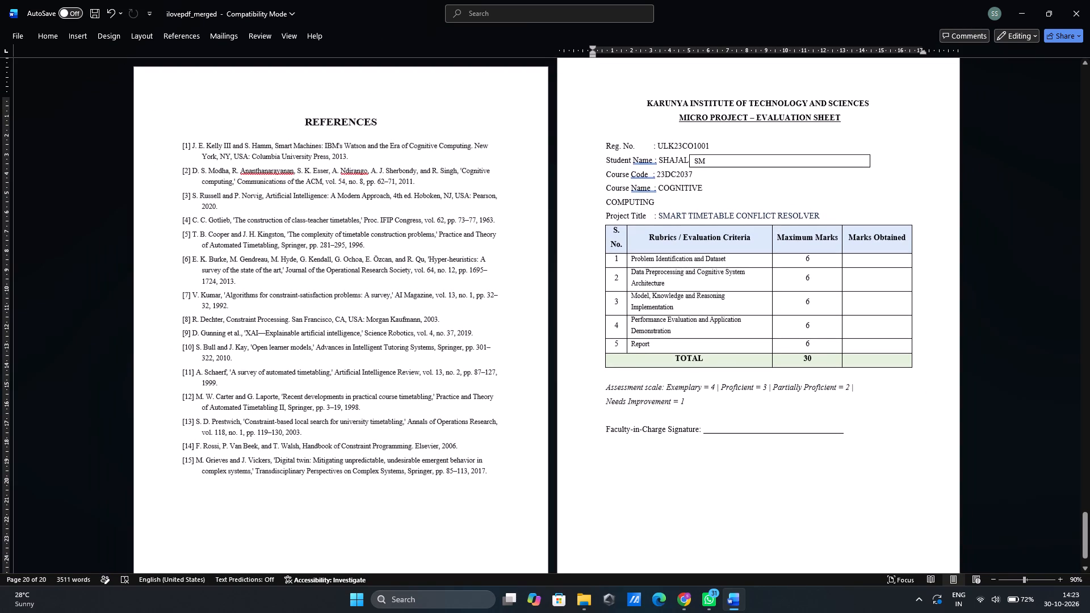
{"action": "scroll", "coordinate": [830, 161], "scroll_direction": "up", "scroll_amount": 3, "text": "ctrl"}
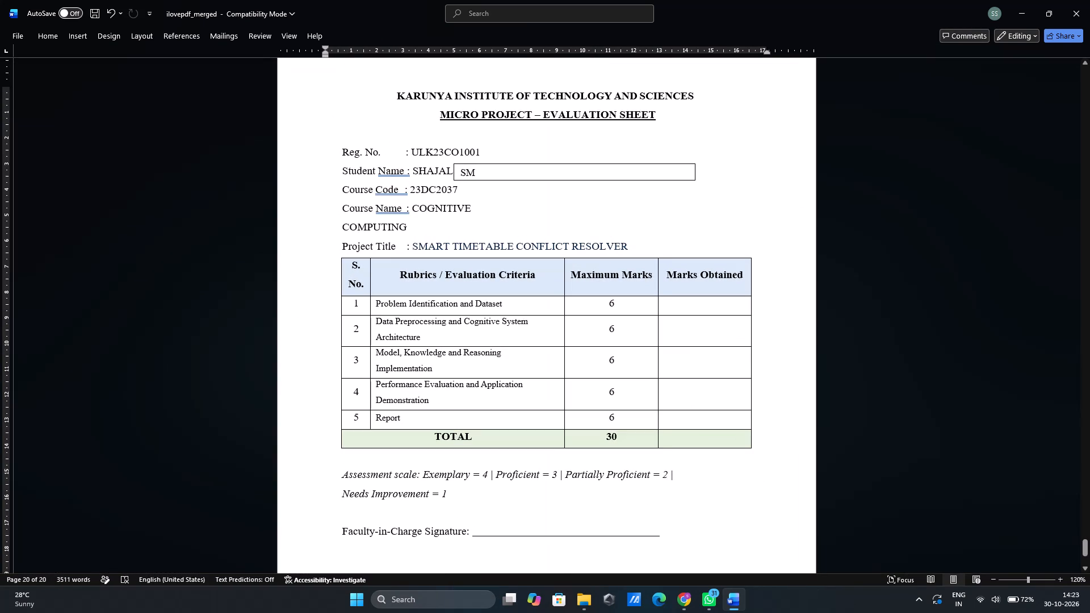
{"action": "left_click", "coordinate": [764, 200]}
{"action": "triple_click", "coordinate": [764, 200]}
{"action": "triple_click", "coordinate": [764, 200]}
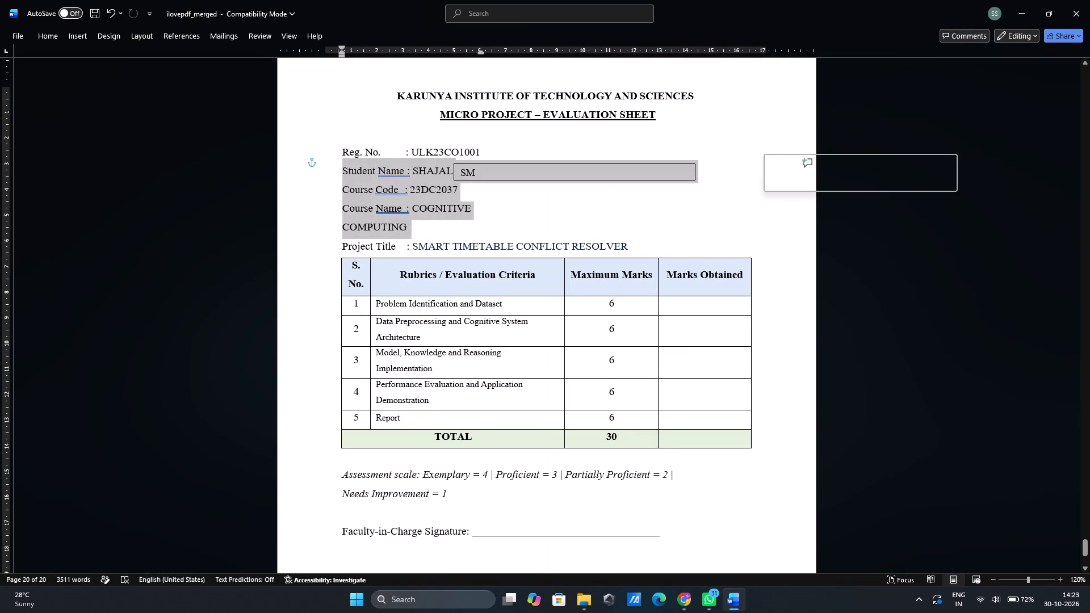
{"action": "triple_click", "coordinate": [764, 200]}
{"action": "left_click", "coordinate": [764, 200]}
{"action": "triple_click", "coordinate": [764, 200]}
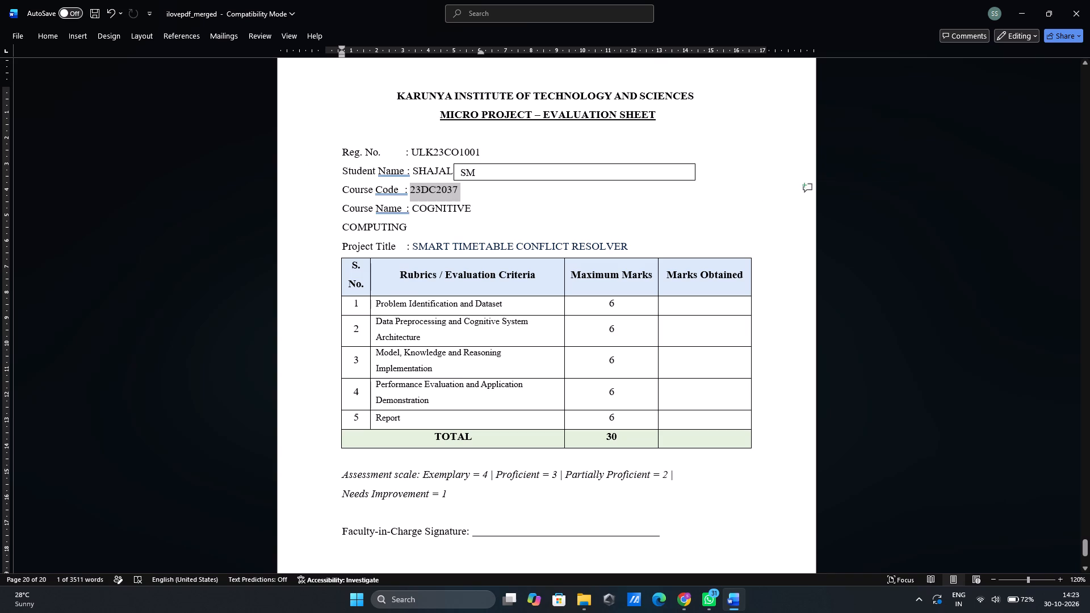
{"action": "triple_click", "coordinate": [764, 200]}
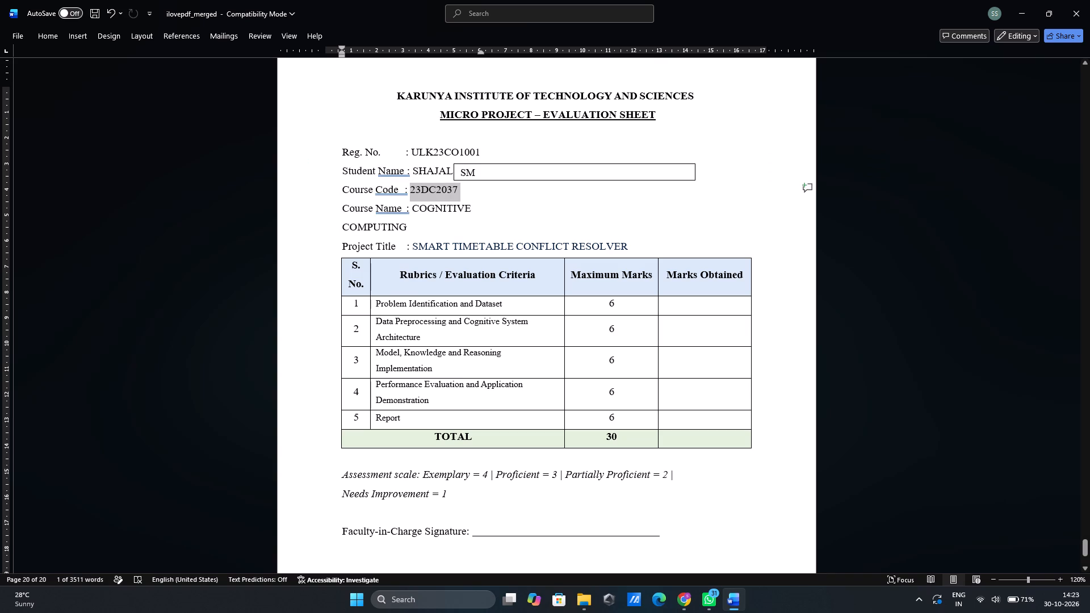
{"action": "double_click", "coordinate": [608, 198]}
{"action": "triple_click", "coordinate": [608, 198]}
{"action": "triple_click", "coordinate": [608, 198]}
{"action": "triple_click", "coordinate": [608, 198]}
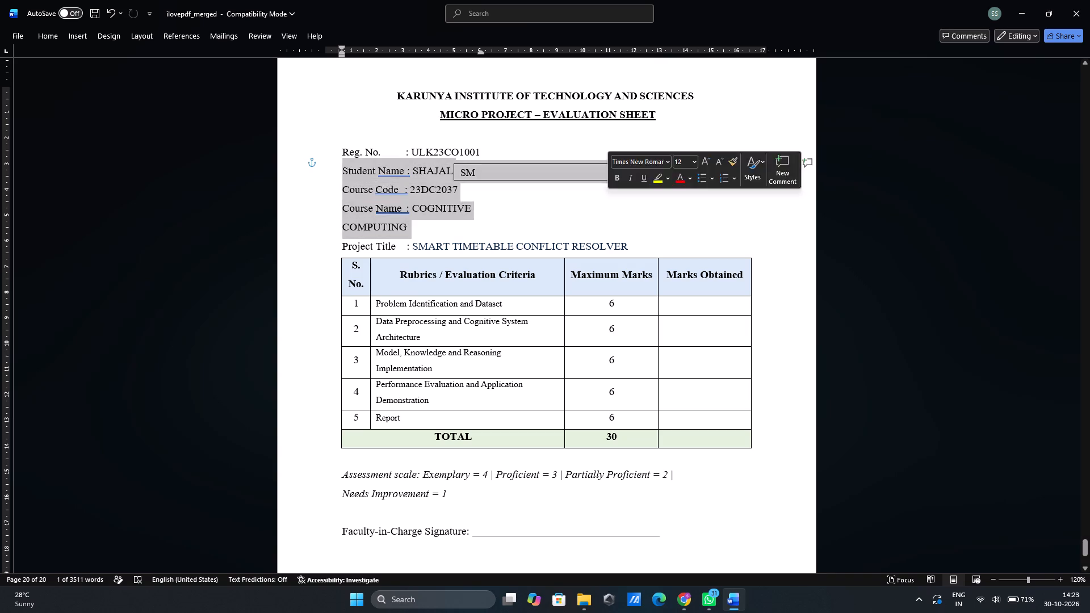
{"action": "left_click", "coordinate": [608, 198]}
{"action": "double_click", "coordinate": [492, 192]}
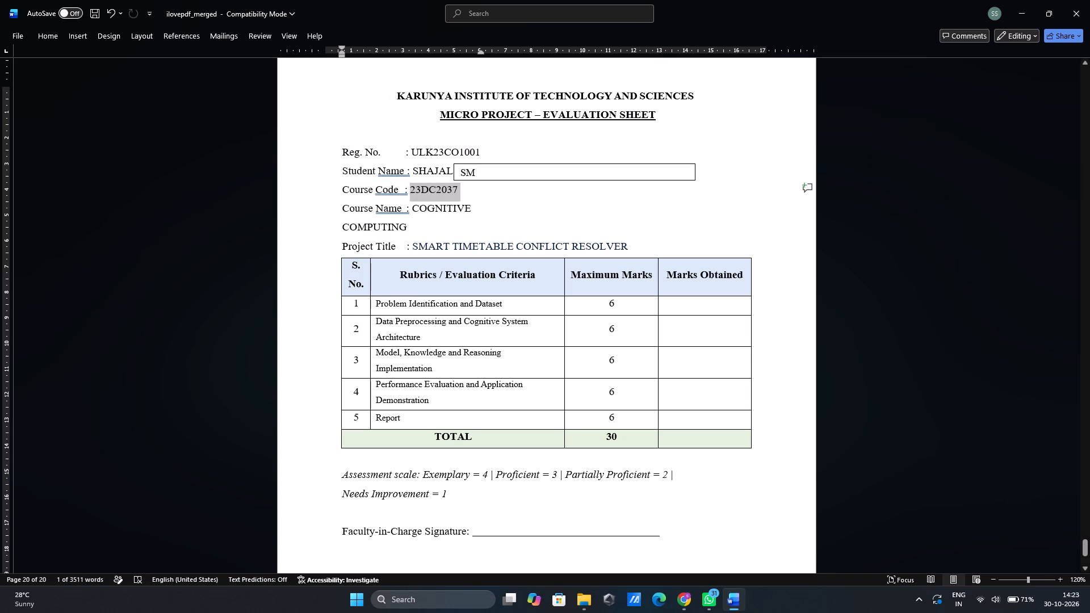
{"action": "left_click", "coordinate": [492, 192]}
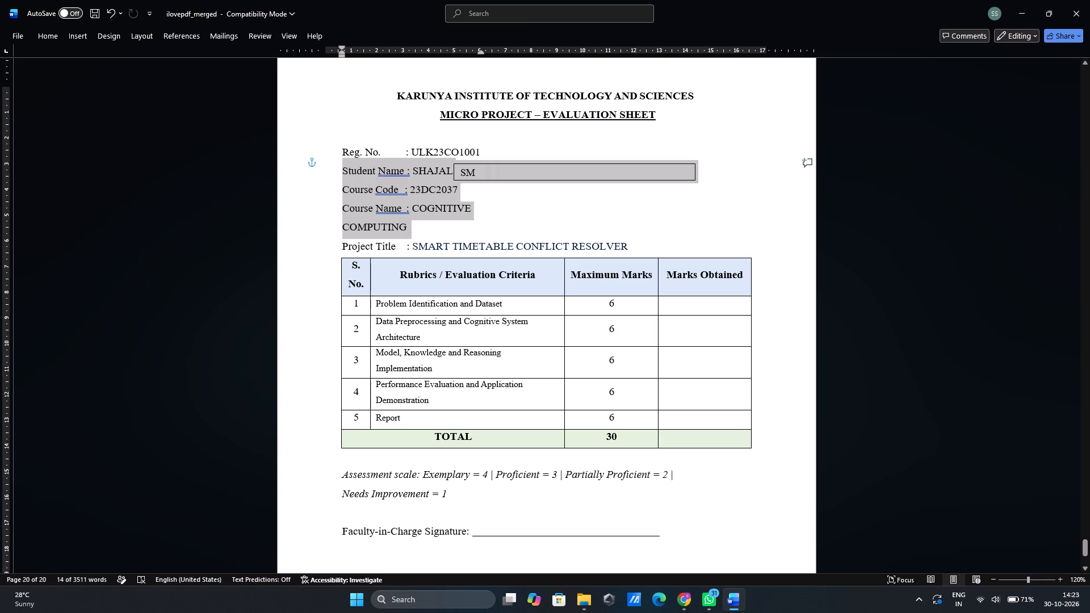
Move the SM text box's anchor from the Student Name paragraph up to the Reg. No. line of the evaluation sheet.
{"action": "left_click", "coordinate": [312, 162]}
{"action": "left_click_drag", "start_coordinate": [312, 162], "coordinate": [302, 165]}
{"action": "left_click_drag", "start_coordinate": [312, 163], "coordinate": [311, 146]}
{"action": "left_click_drag", "start_coordinate": [312, 165], "coordinate": [346, 173]}
{"action": "left_click", "coordinate": [585, 173]}
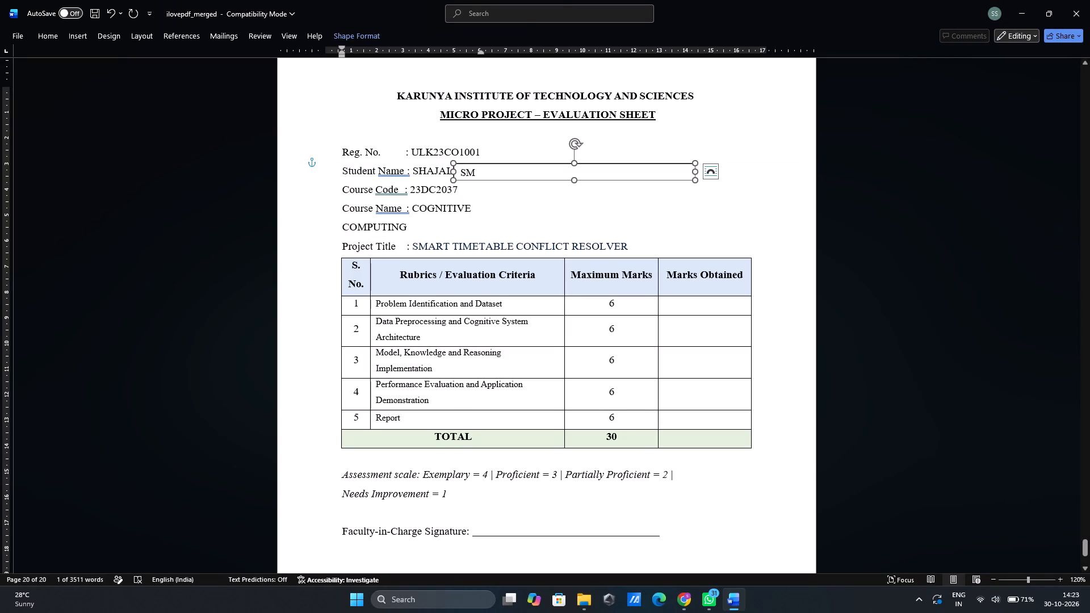
{"action": "left_click", "coordinate": [310, 161]}
{"action": "left_click_drag", "start_coordinate": [310, 161], "coordinate": [309, 142]}
{"action": "left_click_drag", "start_coordinate": [309, 142], "coordinate": [309, 142]}
{"action": "left_click_drag", "start_coordinate": [313, 134], "coordinate": [312, 165]}
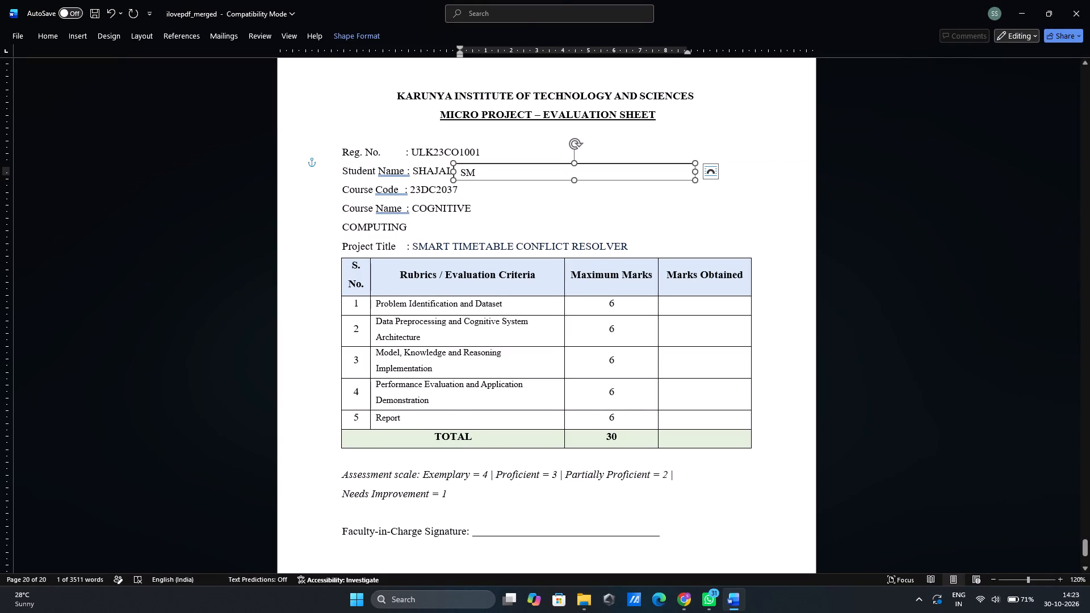
{"action": "left_click_drag", "start_coordinate": [312, 165], "coordinate": [327, 140]}
{"action": "left_click_drag", "start_coordinate": [327, 140], "coordinate": [326, 140]}
{"action": "left_click_drag", "start_coordinate": [313, 131], "coordinate": [314, 149]}
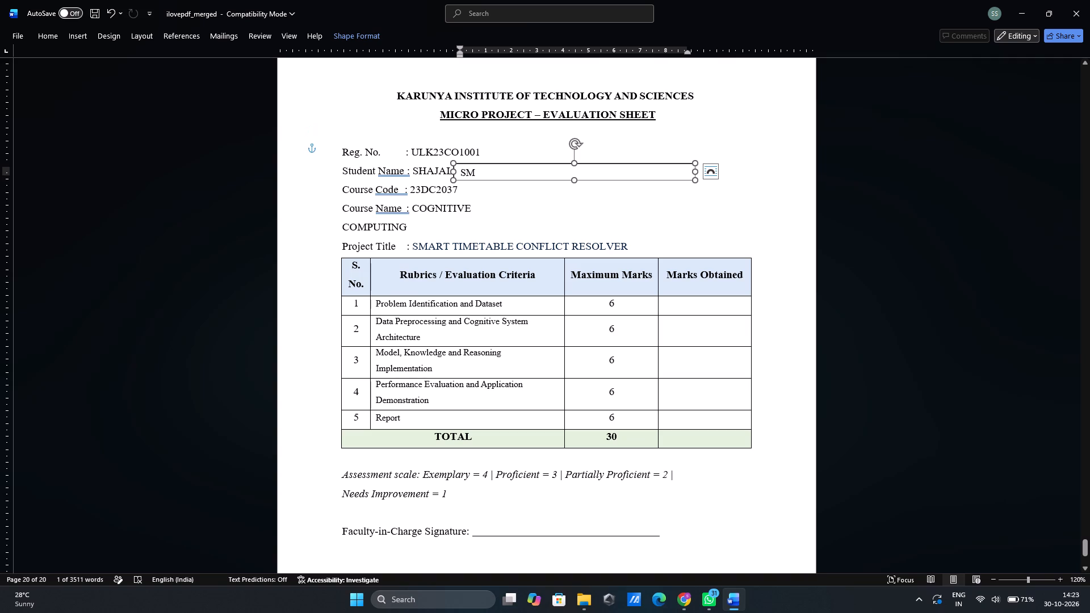
{"action": "left_click_drag", "start_coordinate": [314, 149], "coordinate": [314, 150]}
Delete the two-line Assessment scale note between the rubric table and the Faculty-in-Charge Signature line.
{"action": "scroll", "coordinate": [552, 415], "scroll_direction": "down", "scroll_amount": 1}
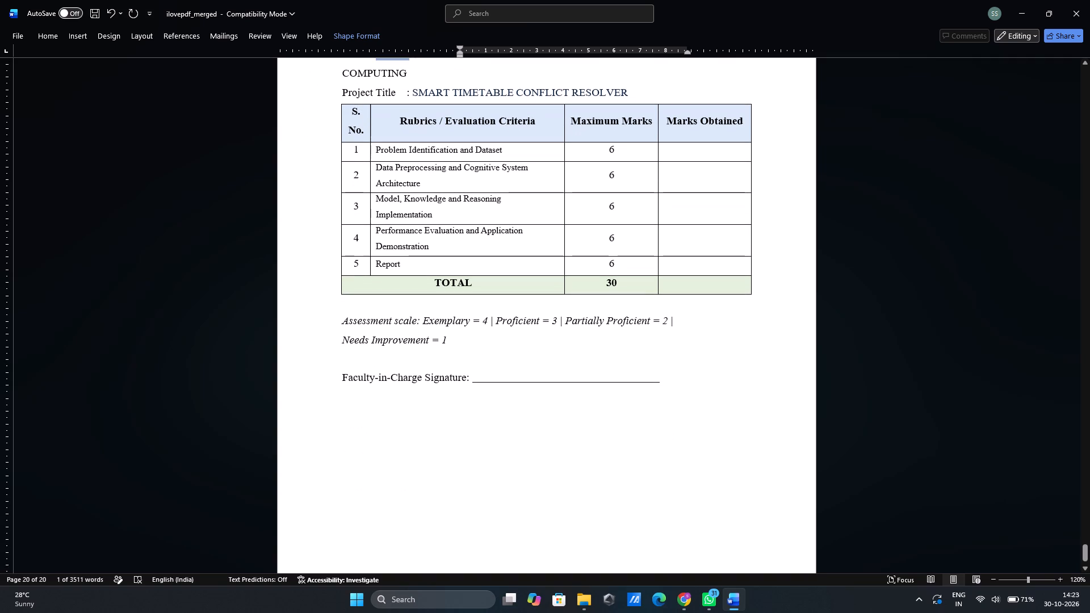
{"action": "left_click_drag", "start_coordinate": [476, 346], "coordinate": [372, 328]}
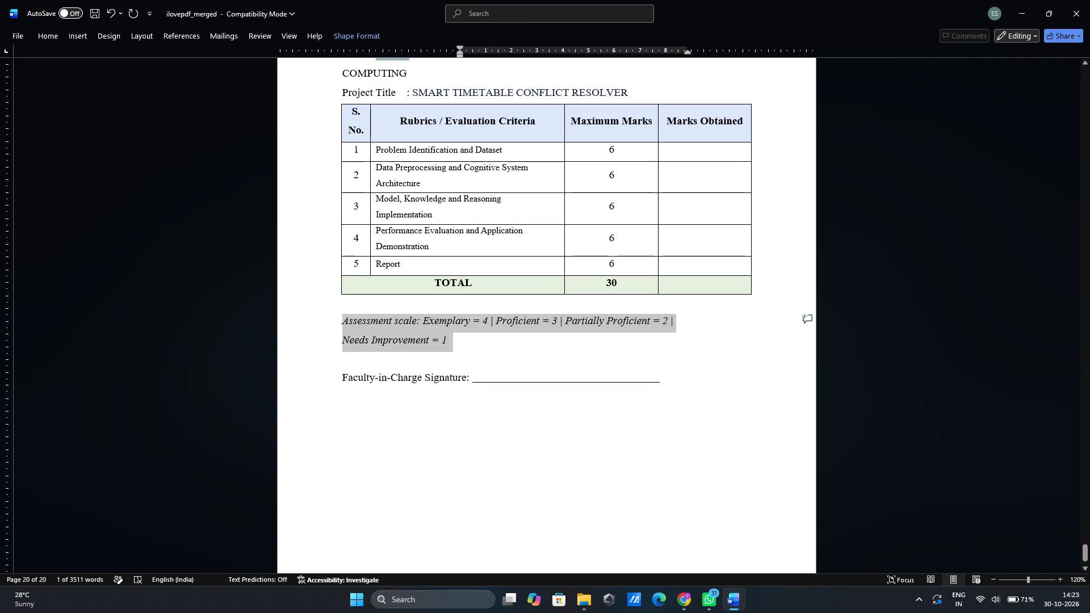
{"action": "left_click_drag", "start_coordinate": [372, 328], "coordinate": [354, 326]}
{"action": "key", "text": "BackSpace"}
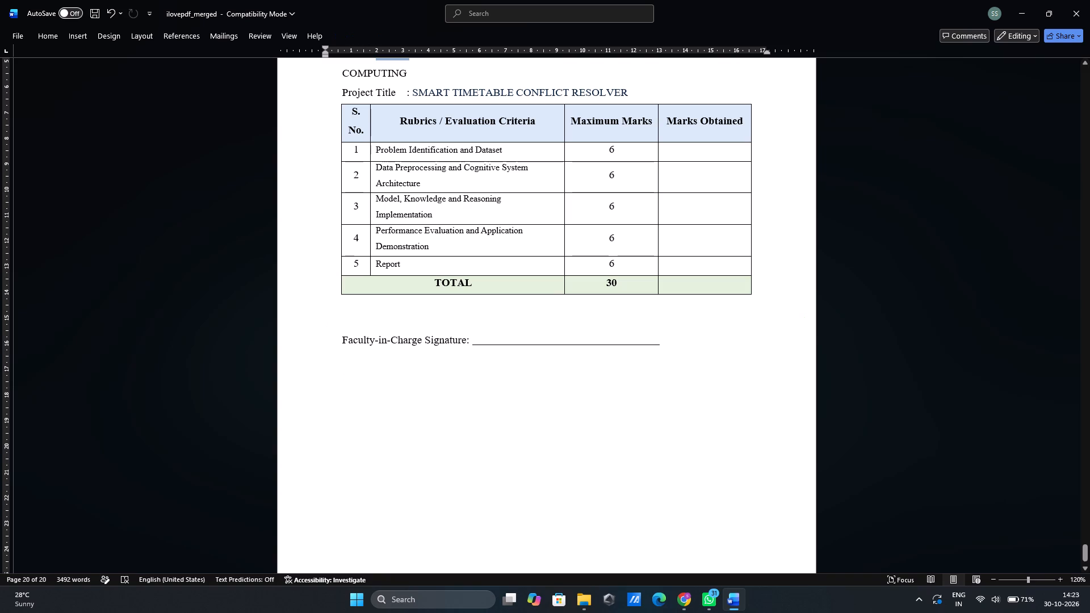
Switch to the ilovepdf_merged copy in Google Docs and look through its chapters and evaluation sheet.
{"action": "left_click", "coordinate": [692, 607]}
{"action": "scroll", "coordinate": [578, 267], "scroll_direction": "up", "scroll_amount": 2}
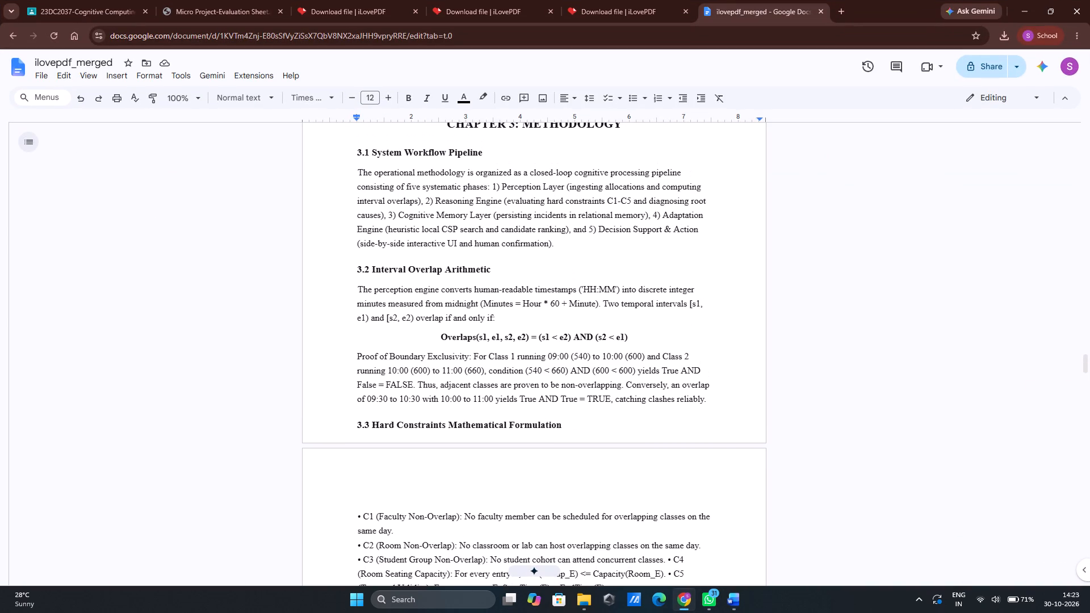
{"action": "scroll", "coordinate": [578, 267], "scroll_direction": "up", "scroll_amount": 7}
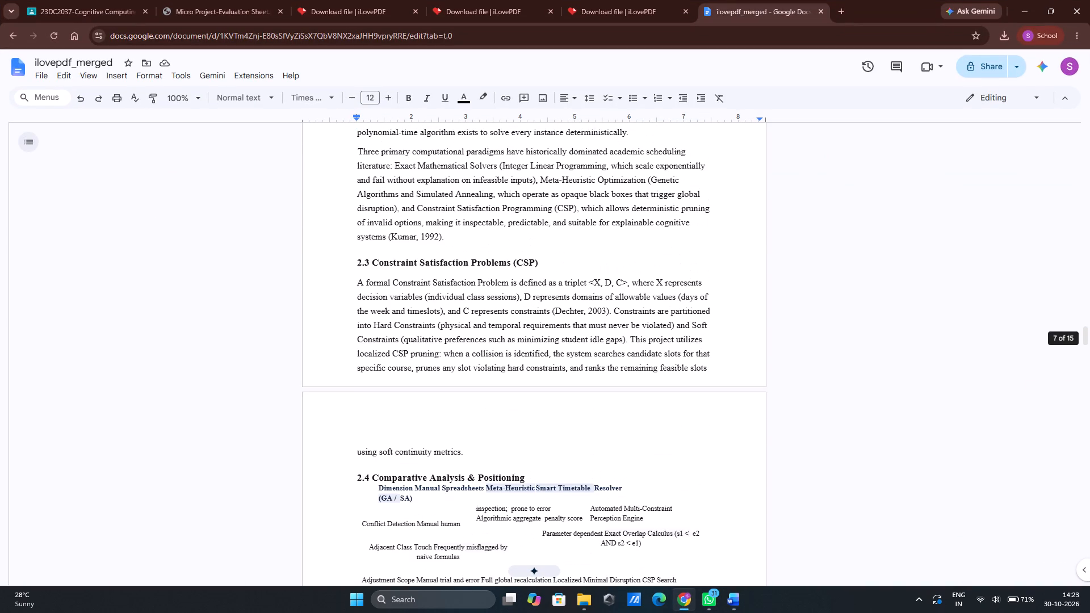
{"action": "scroll", "coordinate": [578, 267], "scroll_direction": "down", "scroll_amount": 15}
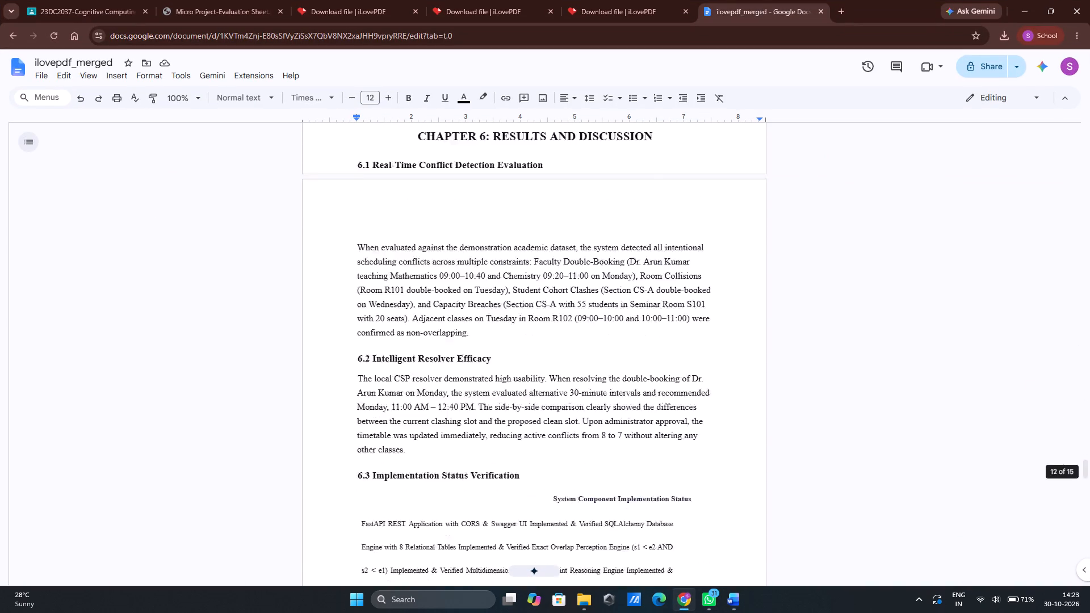
{"action": "scroll", "coordinate": [578, 267], "scroll_direction": "down", "scroll_amount": 10}
{"action": "scroll", "coordinate": [578, 267], "scroll_direction": "up", "scroll_amount": 5}
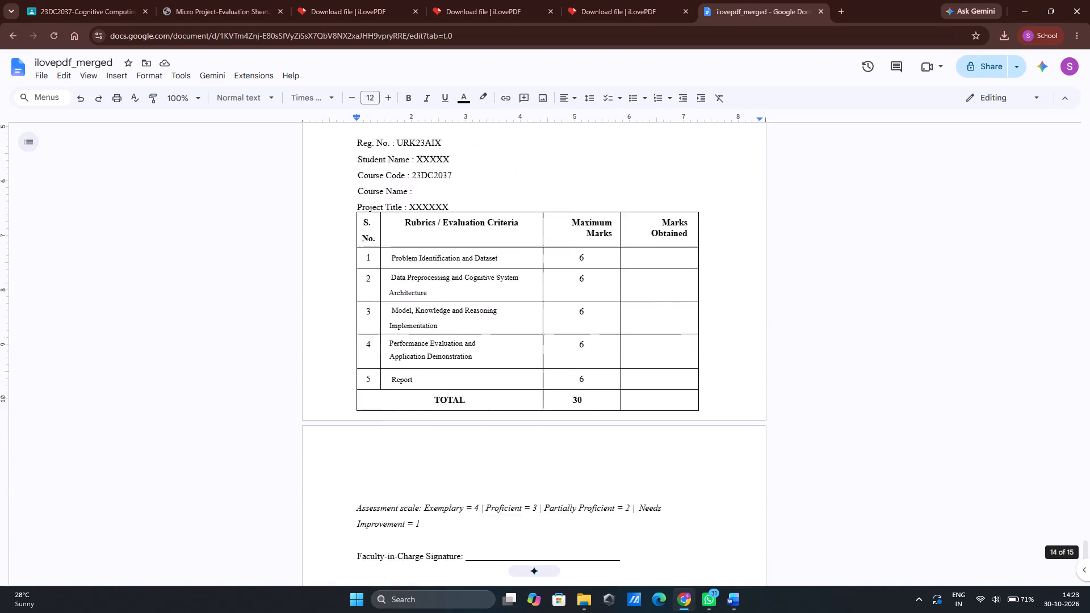
{"action": "scroll", "coordinate": [578, 267], "scroll_direction": "up", "scroll_amount": 2}
{"action": "scroll", "coordinate": [578, 267], "scroll_direction": "down", "scroll_amount": 1}
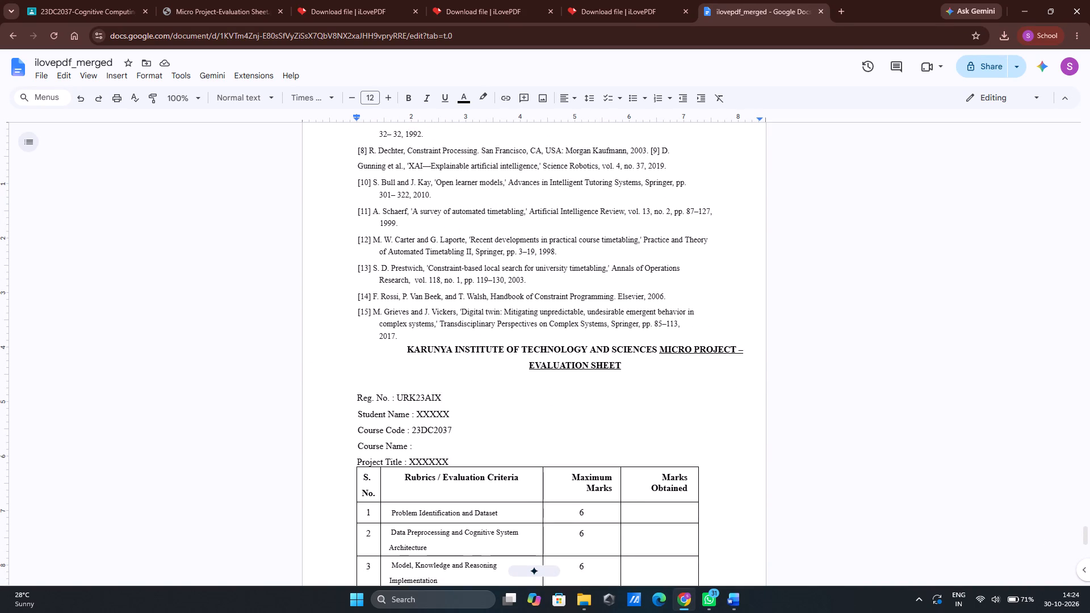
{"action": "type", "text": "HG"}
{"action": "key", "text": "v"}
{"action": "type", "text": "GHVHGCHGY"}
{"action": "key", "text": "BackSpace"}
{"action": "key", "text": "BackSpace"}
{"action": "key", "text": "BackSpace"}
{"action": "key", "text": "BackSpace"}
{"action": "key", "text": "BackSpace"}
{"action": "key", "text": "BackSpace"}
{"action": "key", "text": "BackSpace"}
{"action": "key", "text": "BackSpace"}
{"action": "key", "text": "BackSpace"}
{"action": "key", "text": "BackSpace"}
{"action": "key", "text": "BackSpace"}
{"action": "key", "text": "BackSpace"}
Delete the placeholder URK23AIX from the Reg. No. line of the evaluation sheet.
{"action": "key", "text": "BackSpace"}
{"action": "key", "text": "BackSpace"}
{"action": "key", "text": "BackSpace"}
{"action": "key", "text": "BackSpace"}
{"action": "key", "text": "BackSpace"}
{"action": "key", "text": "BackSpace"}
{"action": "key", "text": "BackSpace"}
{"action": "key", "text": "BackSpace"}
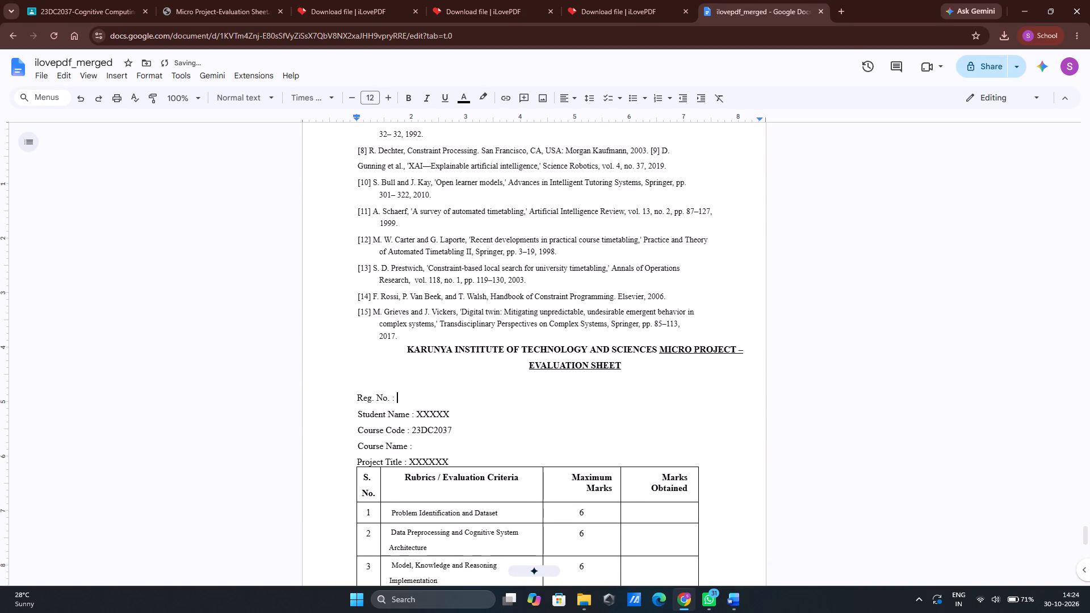
Copy the words SMART TIMETABLE CONFLICT RESOLVER from the report title on the first page.
{"action": "scroll", "coordinate": [429, 415], "scroll_direction": "up", "scroll_amount": 19}
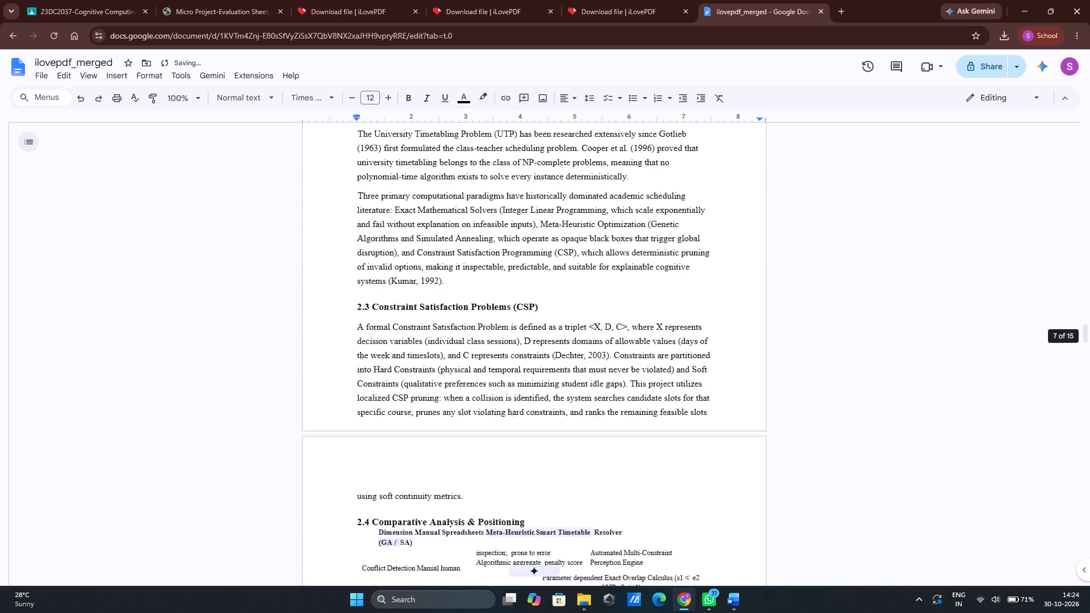
{"action": "scroll", "coordinate": [429, 415], "scroll_direction": "up", "scroll_amount": 15}
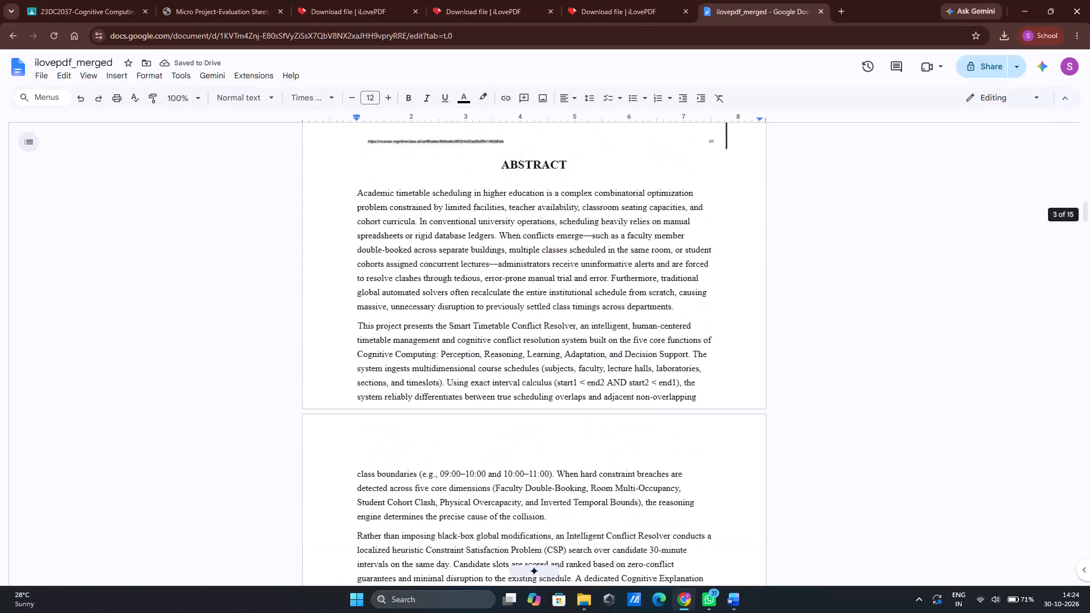
{"action": "scroll", "coordinate": [429, 415], "scroll_direction": "up", "scroll_amount": 12}
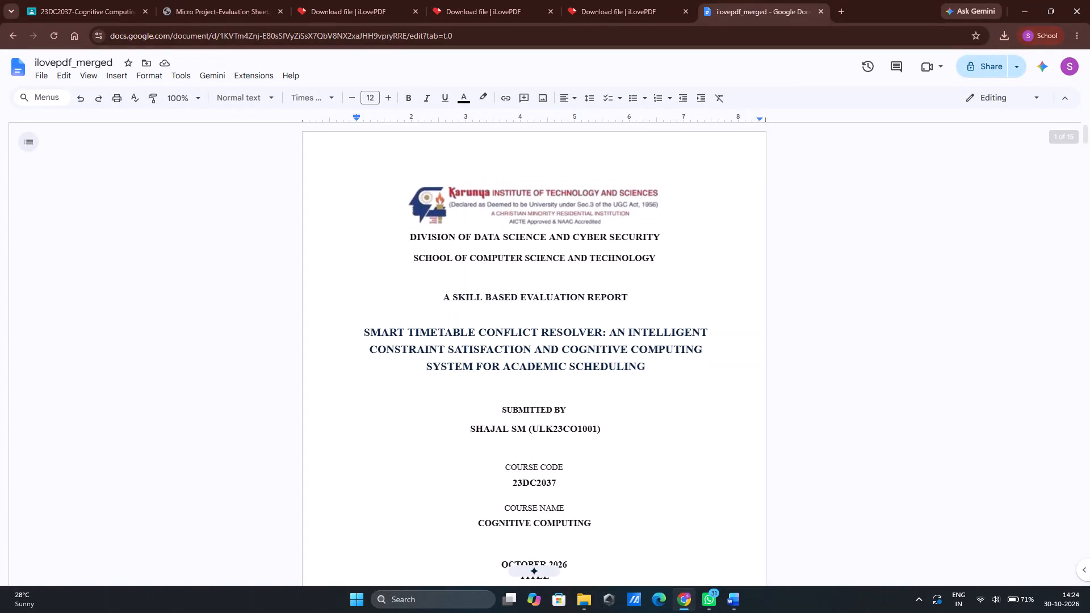
{"action": "left_click_drag", "start_coordinate": [364, 332], "coordinate": [611, 342]}
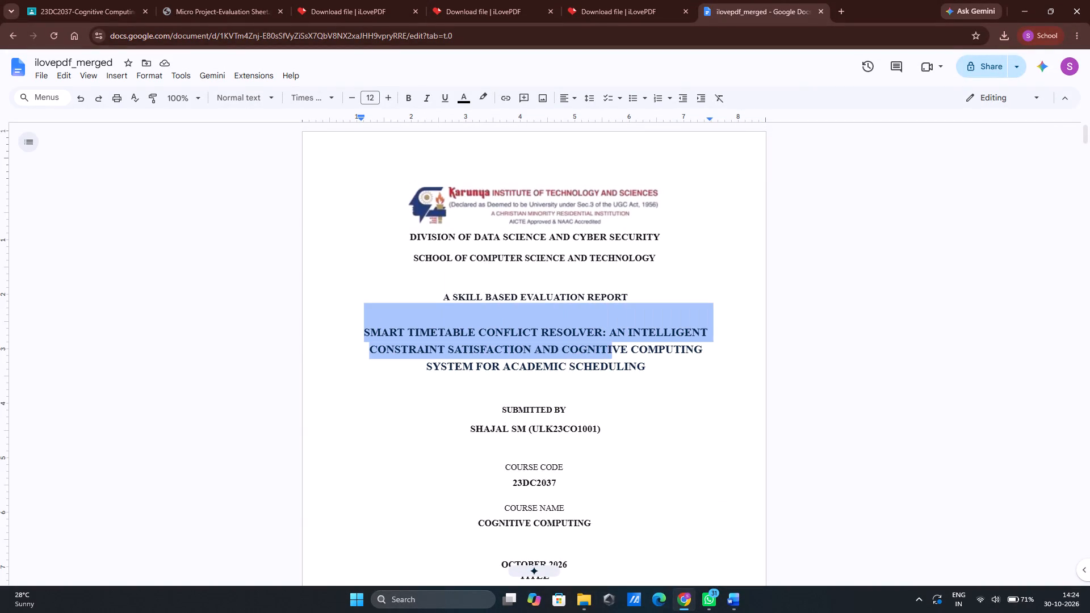
{"action": "left_click_drag", "start_coordinate": [611, 342], "coordinate": [603, 334]}
{"action": "key", "text": "ctrl+c"}
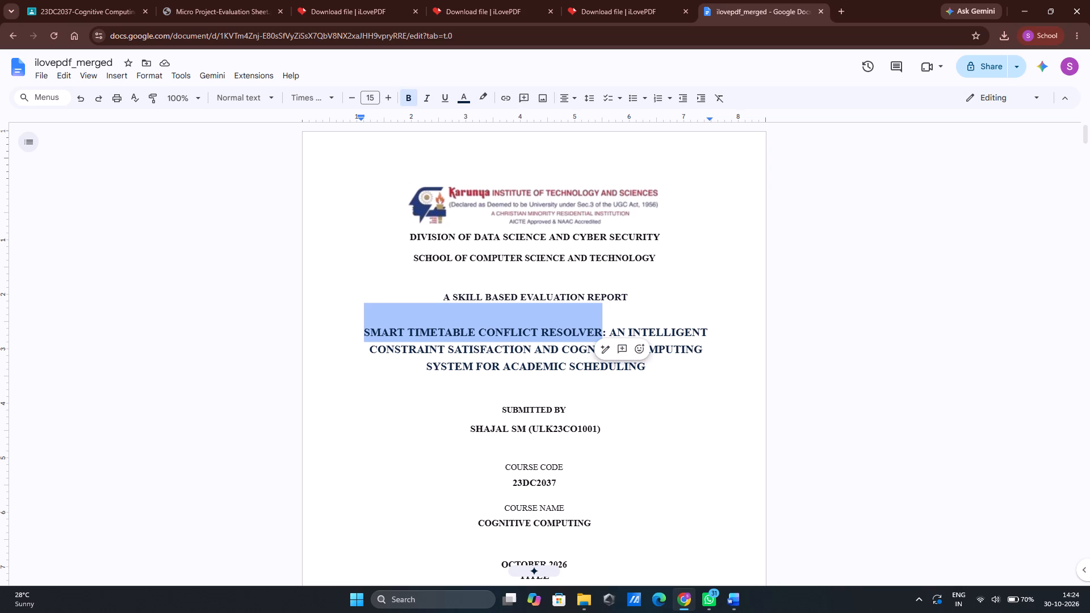
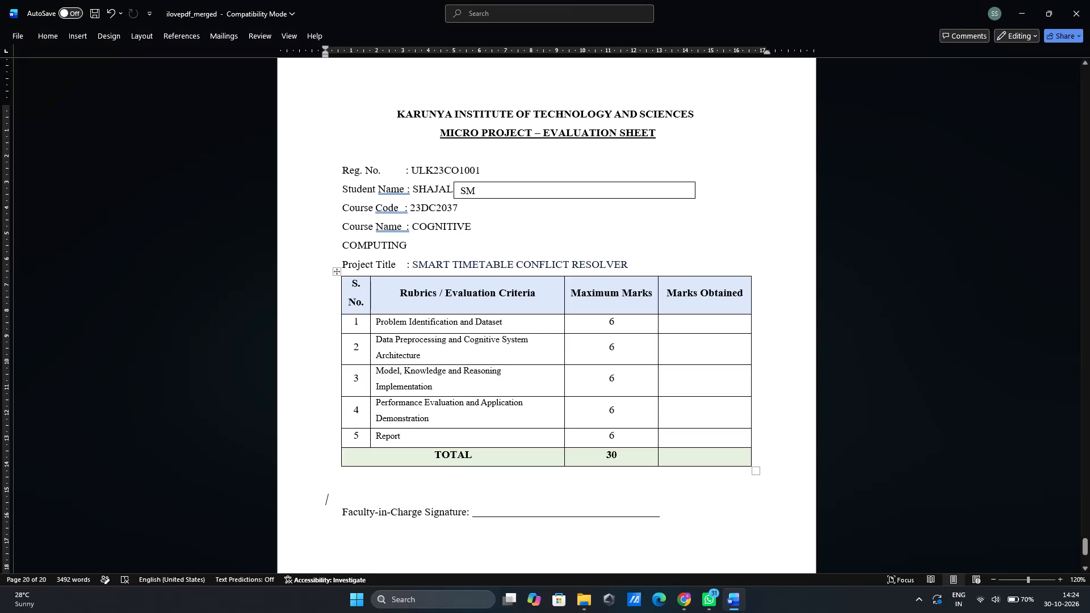
Copy the course name COGNITIVE COMPUTING from the Course Name line of the evaluation sheet.
{"action": "left_click_drag", "start_coordinate": [413, 226], "coordinate": [418, 245]}
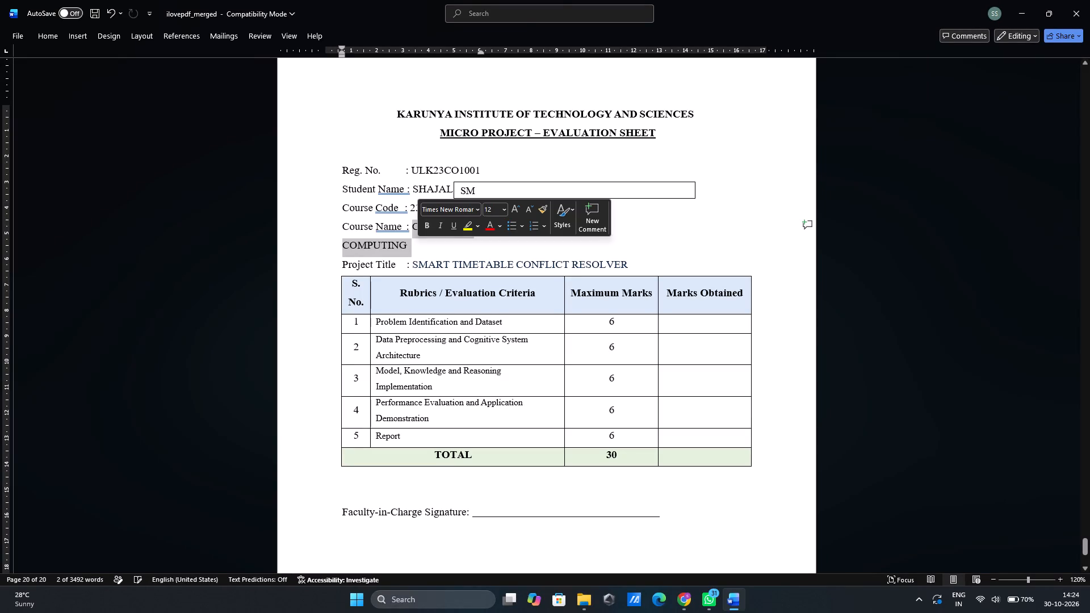
{"action": "key", "text": "ctrl+c"}
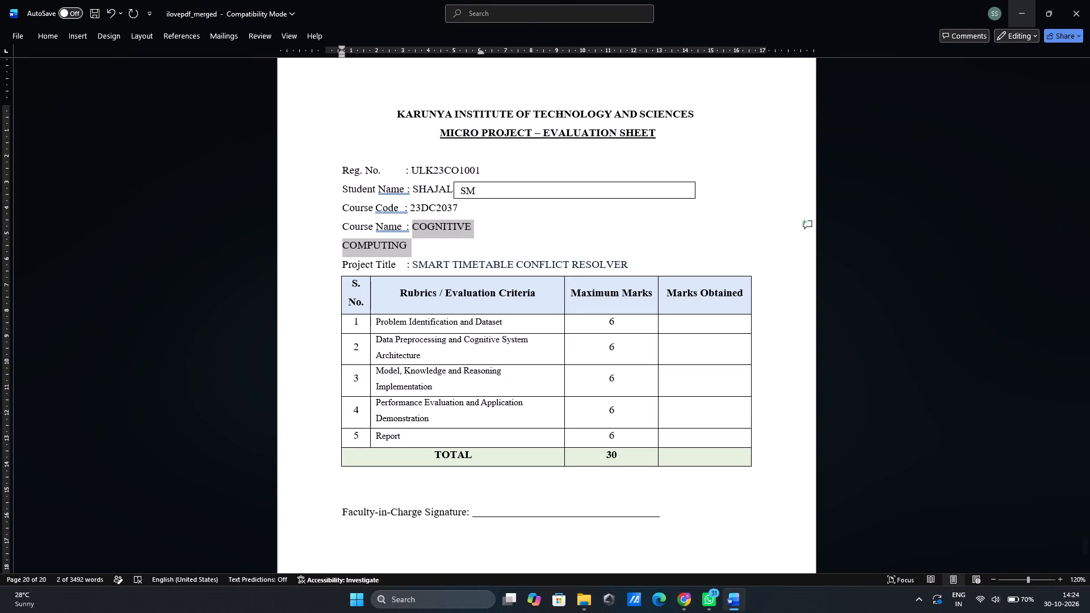
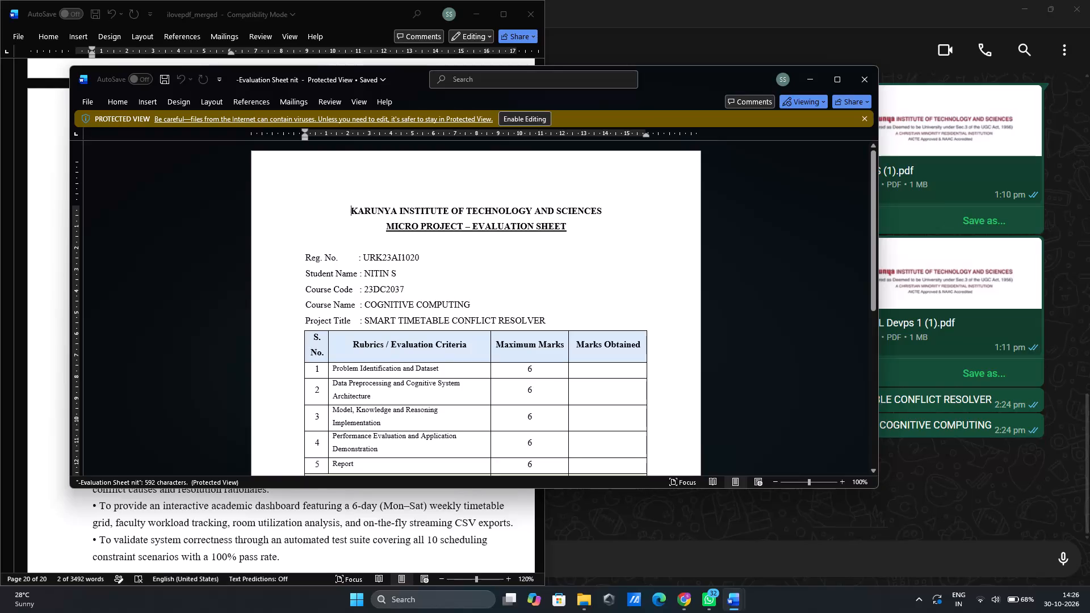
Check the filled-in details of the Evaluation Sheet nit document in a maximized window, and minimize it.
{"action": "left_click", "coordinate": [839, 82]}
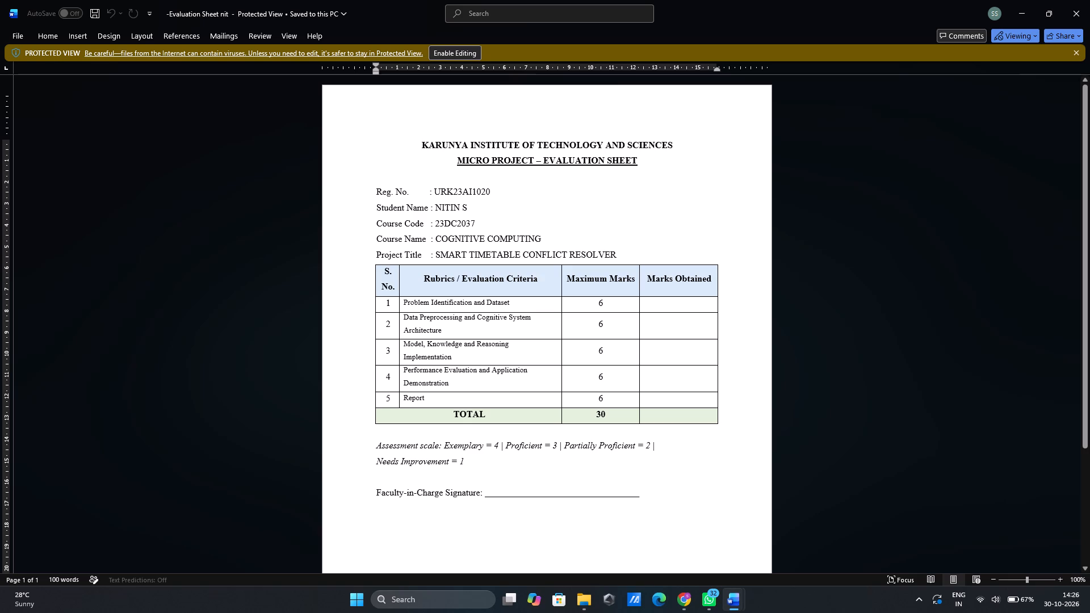
{"action": "left_click", "coordinate": [1012, 11]}
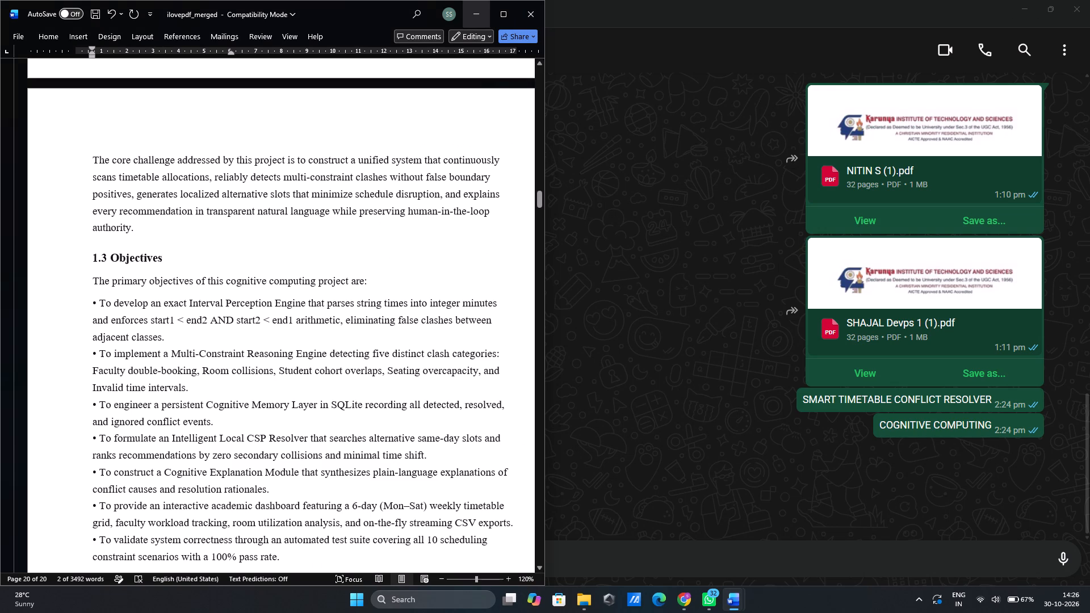
Close the ilovepdf_merged document.
{"action": "left_click", "coordinate": [529, 18]}
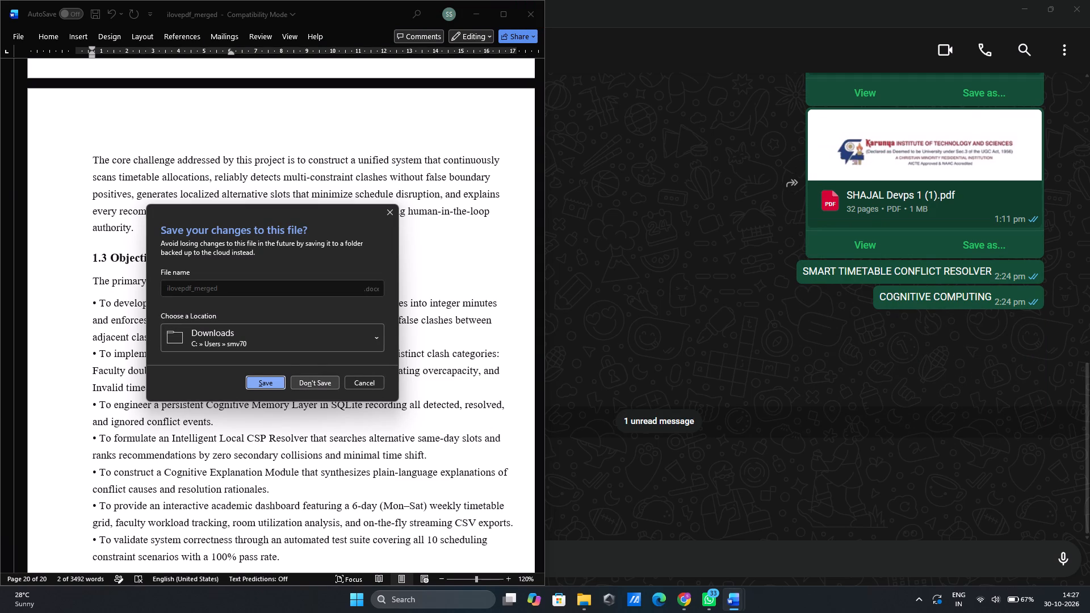
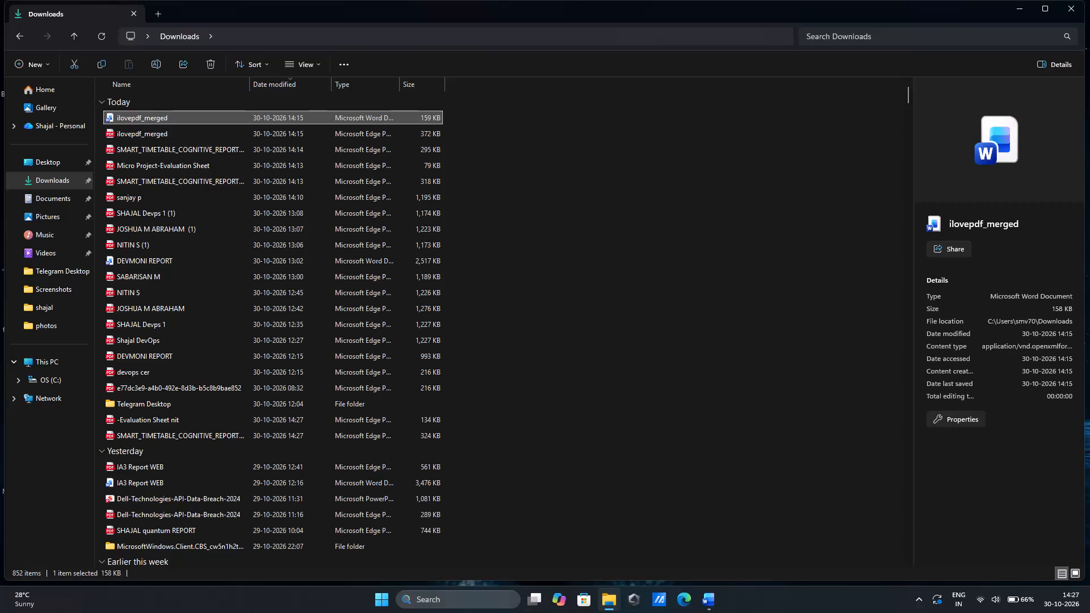
Look up WhatsApp in the Windows search with the letter w.
{"action": "left_click", "coordinate": [420, 595]}
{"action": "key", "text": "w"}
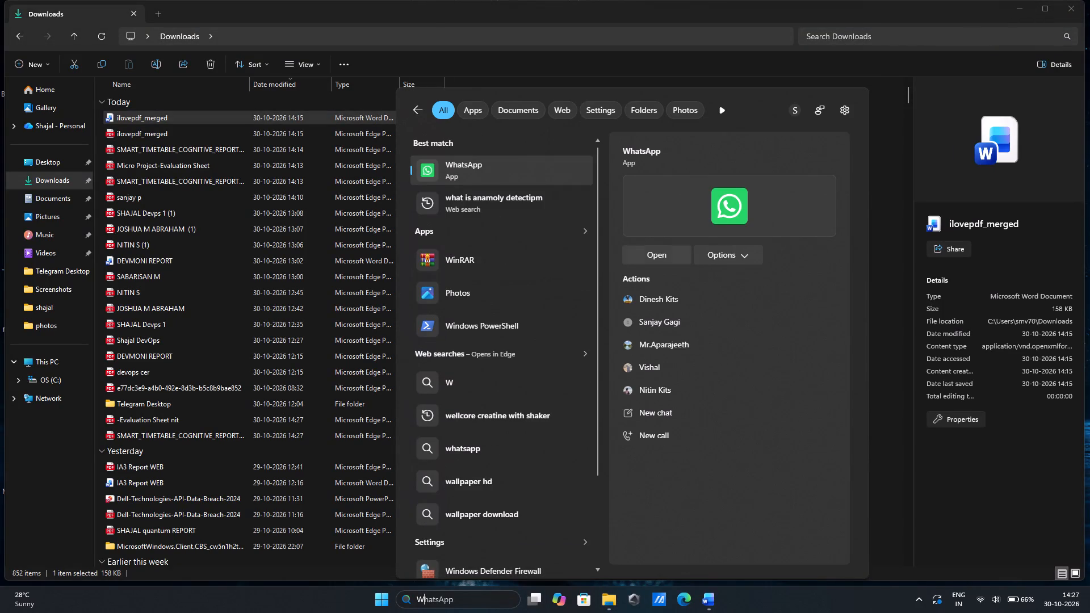
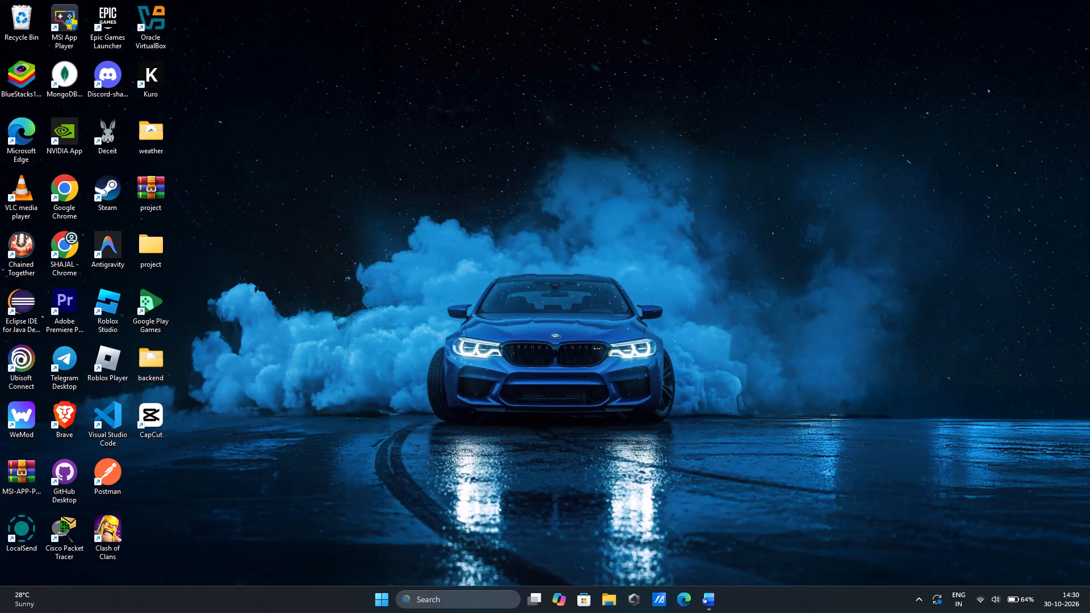
Bring the protected Evaluation Sheet nit document back into view in Word and close it.
{"action": "left_click", "coordinate": [452, 598]}
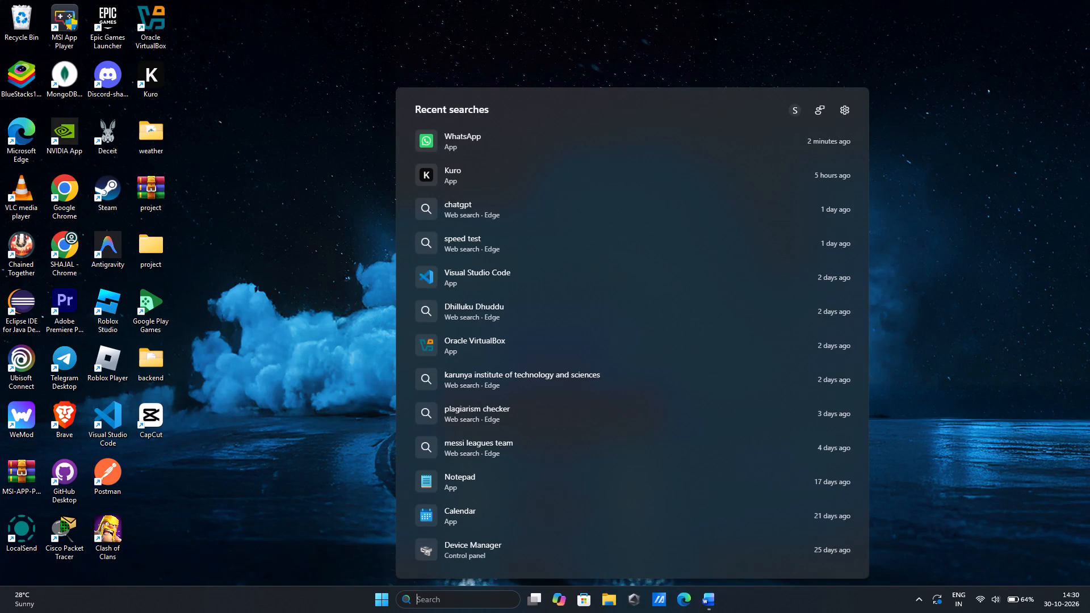
{"action": "left_click", "coordinate": [953, 145]}
{"action": "left_click", "coordinate": [711, 597]}
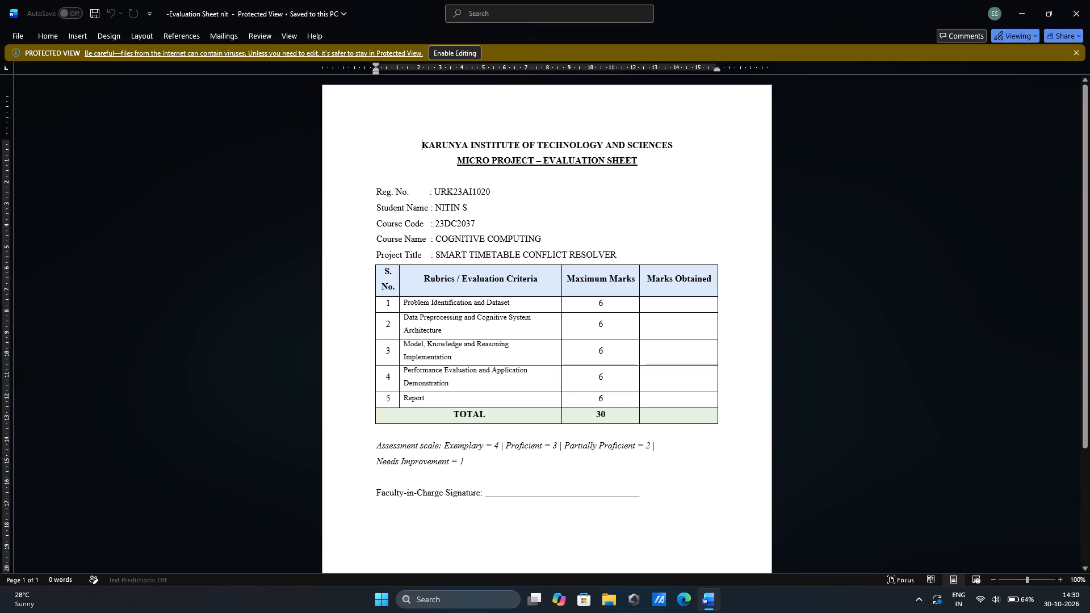
{"action": "left_click", "coordinate": [1089, 5]}
Find the WhatsApp app through the Windows search and open it.
{"action": "left_click", "coordinate": [492, 597]}
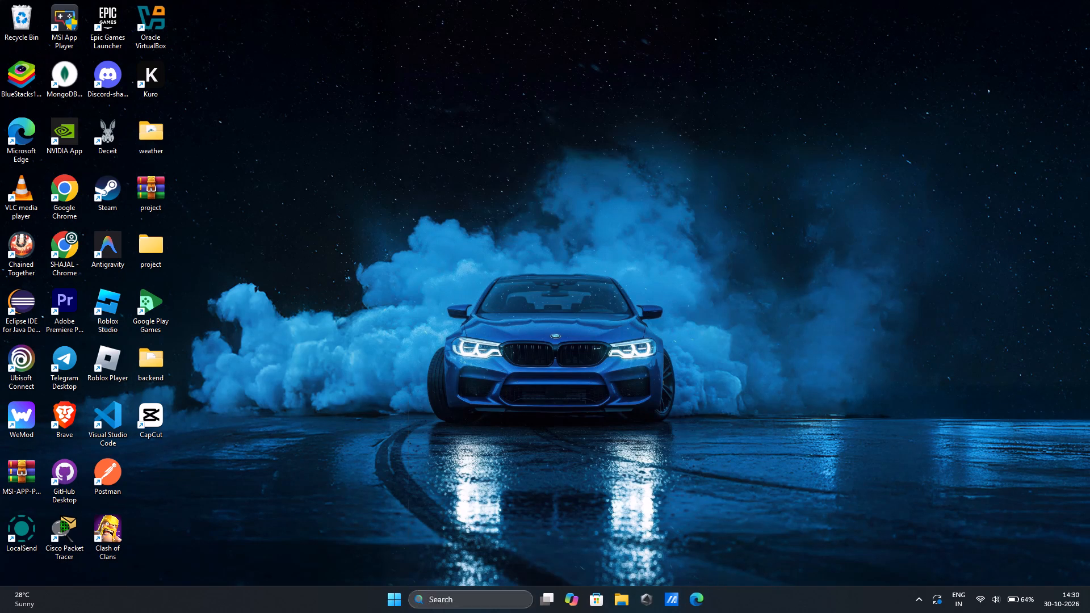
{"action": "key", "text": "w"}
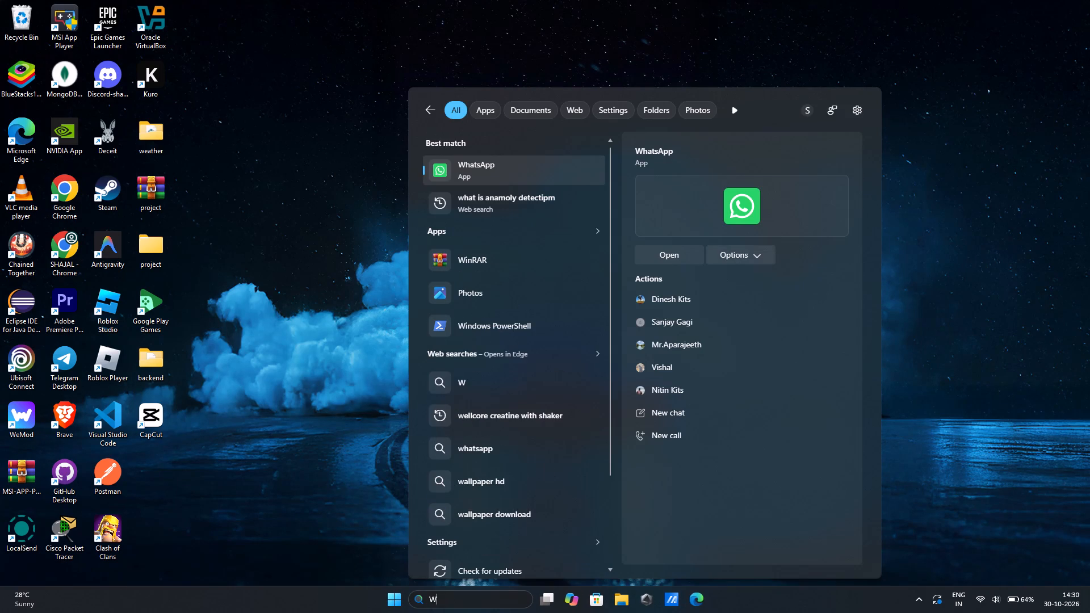
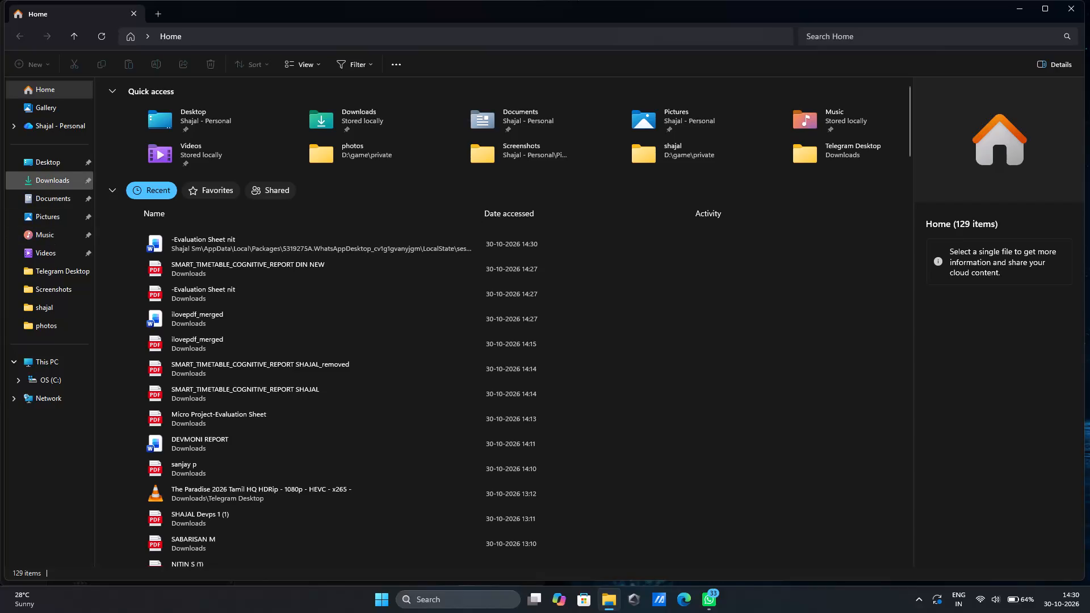
Copy the 1,195 KB student report PDF modified at 14:10 today from the Downloads folder.
{"action": "left_click", "coordinate": [43, 182]}
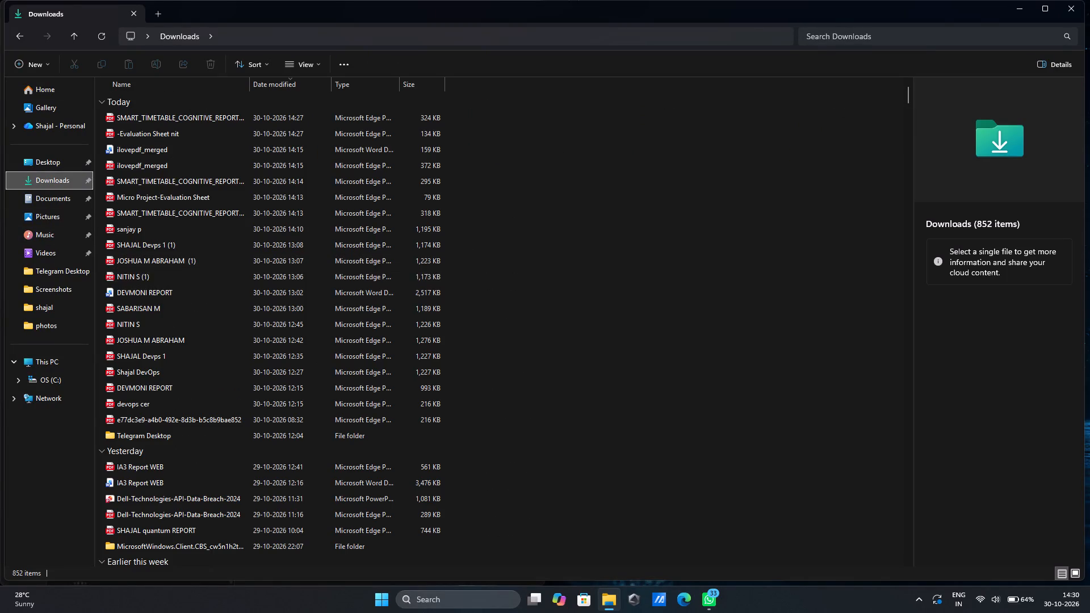
{"action": "left_click", "coordinate": [150, 229]}
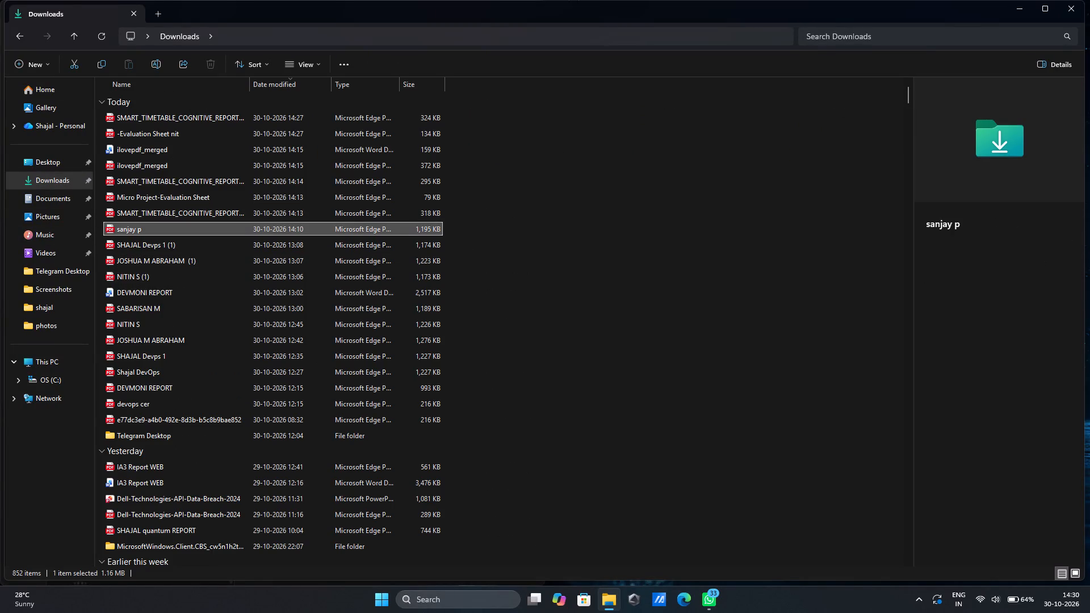
{"action": "left_click", "coordinate": [97, 62]}
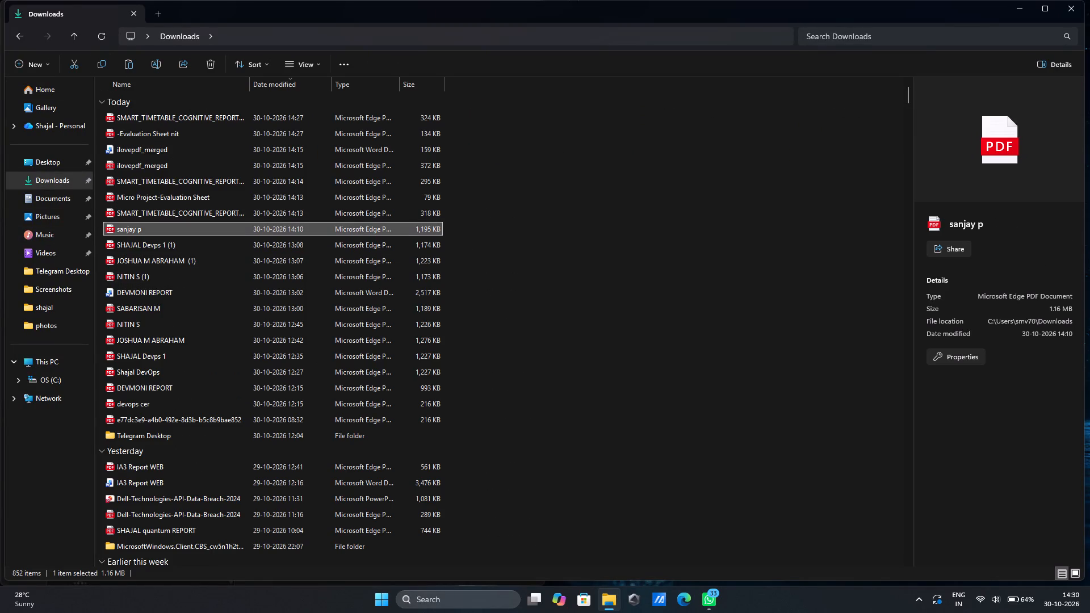